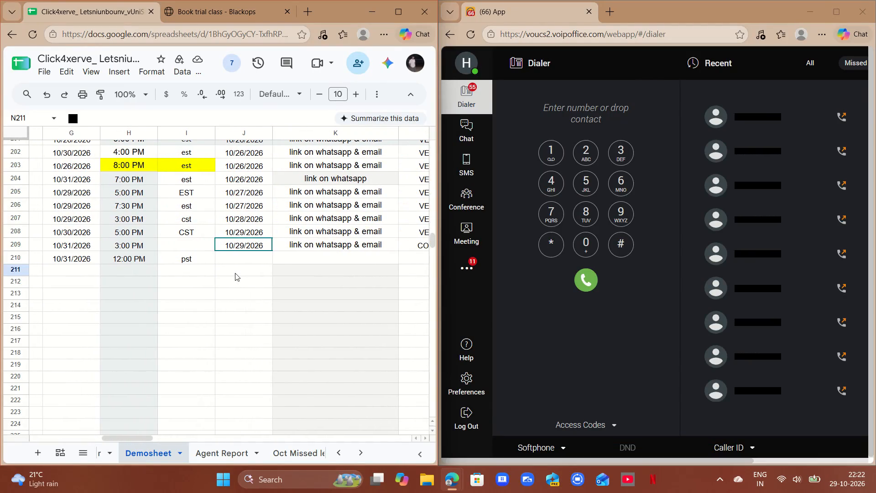
In the Calling Master sheet, set the column I status of Harsh's lead in row 1017 to Demo Scheduled.
{"action": "scroll", "coordinate": [235, 273], "scroll_direction": "right", "scroll_amount": 1}
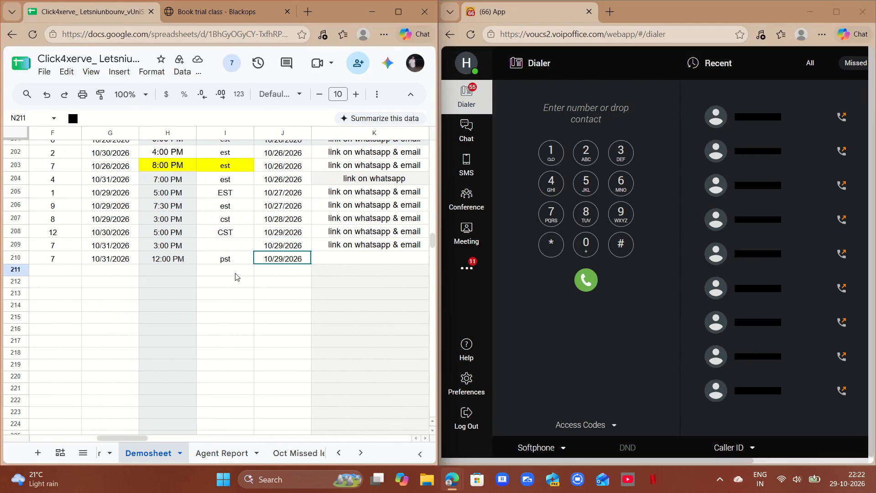
{"action": "scroll", "coordinate": [235, 273], "scroll_direction": "right", "scroll_amount": 8}
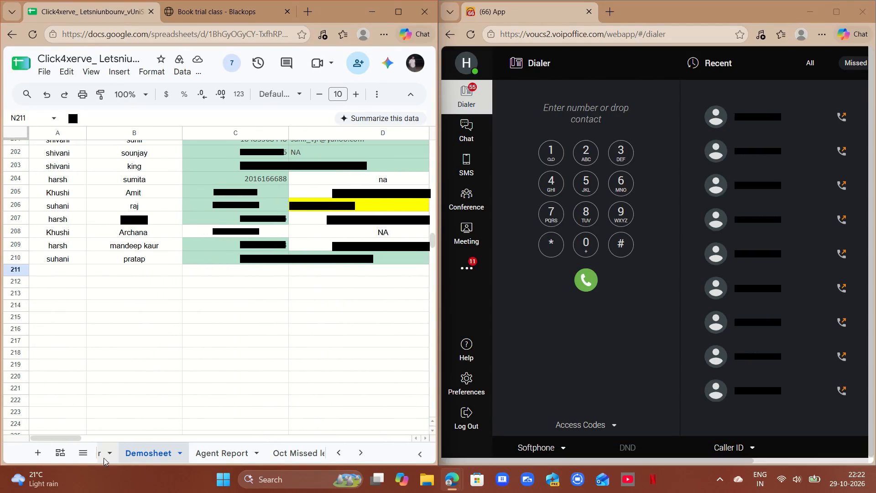
{"action": "scroll", "coordinate": [148, 457], "scroll_direction": "right", "scroll_amount": 1}
{"action": "left_click", "coordinate": [148, 457]}
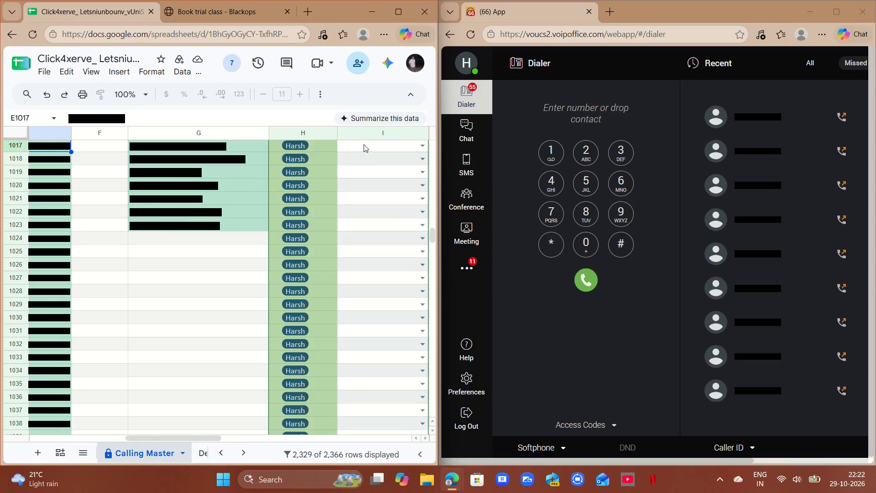
{"action": "left_click", "coordinate": [364, 144]}
{"action": "type", "text": "de"}
{"action": "key", "text": "Return"}
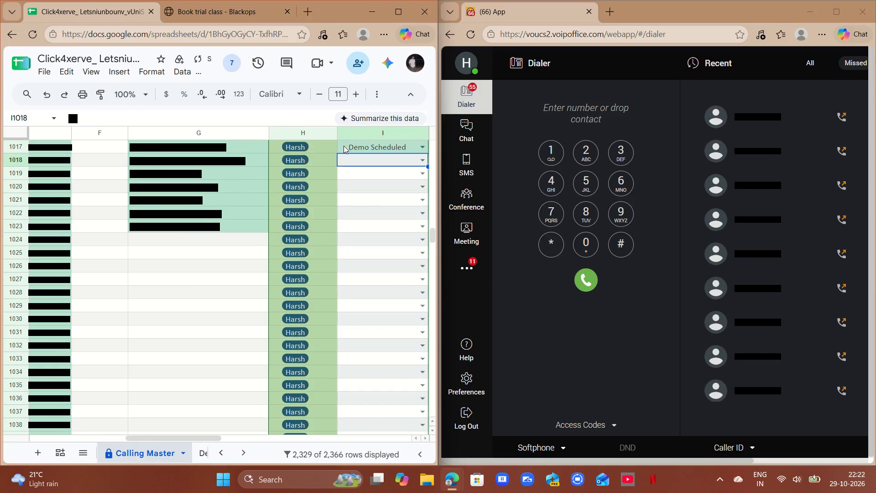
Copy the lead's phone number from column E of row 1018 into the web dialer and place the call.
{"action": "scroll", "coordinate": [304, 151], "scroll_direction": "left", "scroll_amount": 2}
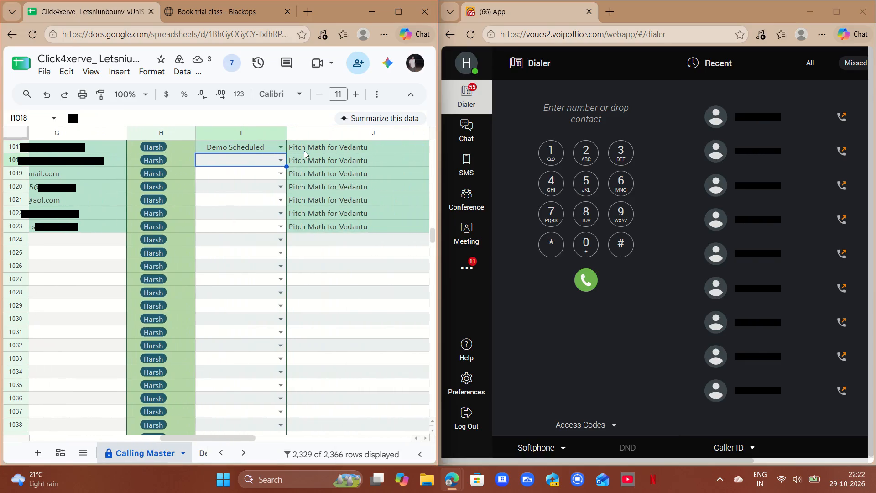
{"action": "scroll", "coordinate": [304, 151], "scroll_direction": "down", "scroll_amount": 1}
{"action": "scroll", "coordinate": [304, 151], "scroll_direction": "right", "scroll_amount": 3}
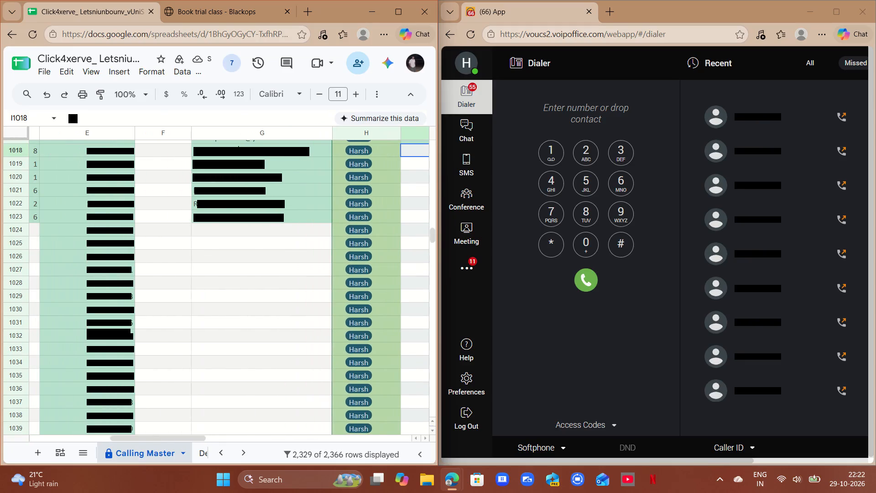
{"action": "left_click", "coordinate": [128, 152]}
{"action": "key", "text": "ctrl+c"}
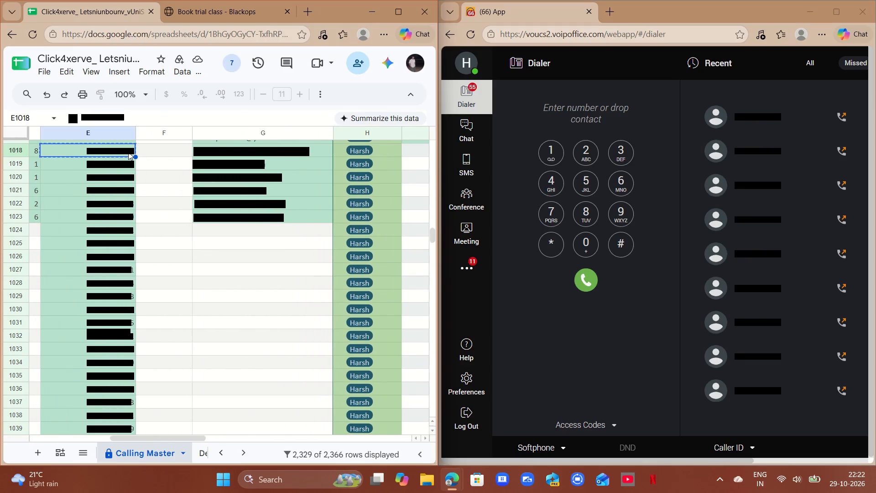
{"action": "left_click", "coordinate": [589, 114]}
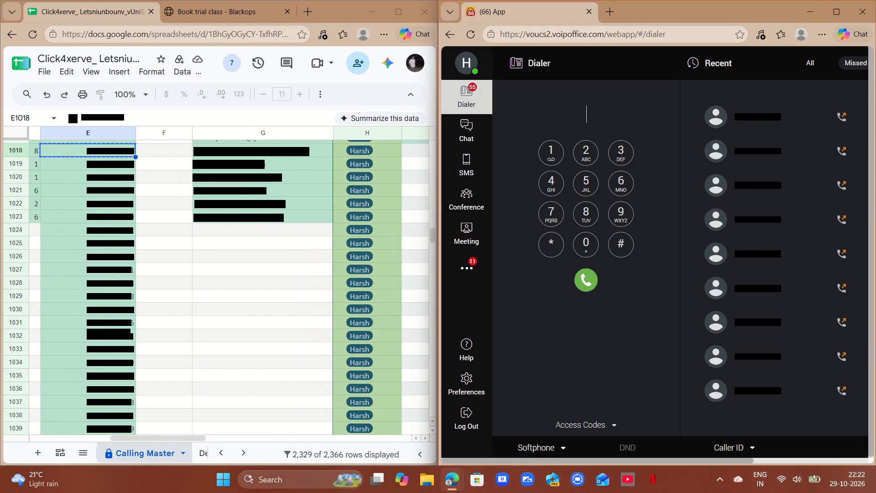
{"action": "key", "text": "ctrl+v"}
{"action": "key", "text": "Return"}
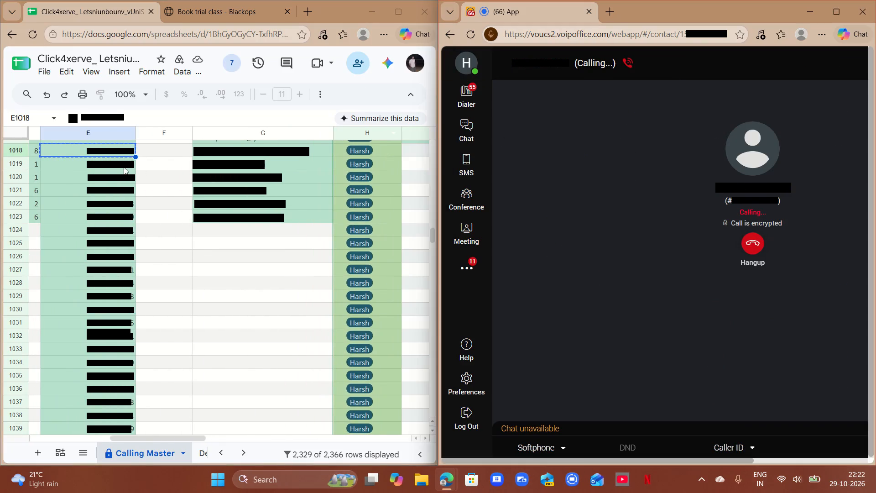
Copy the next lead's phone number from column E of row 1019 in Calling Master.
{"action": "left_click", "coordinate": [124, 167]}
{"action": "key", "text": "ctrl+c"}
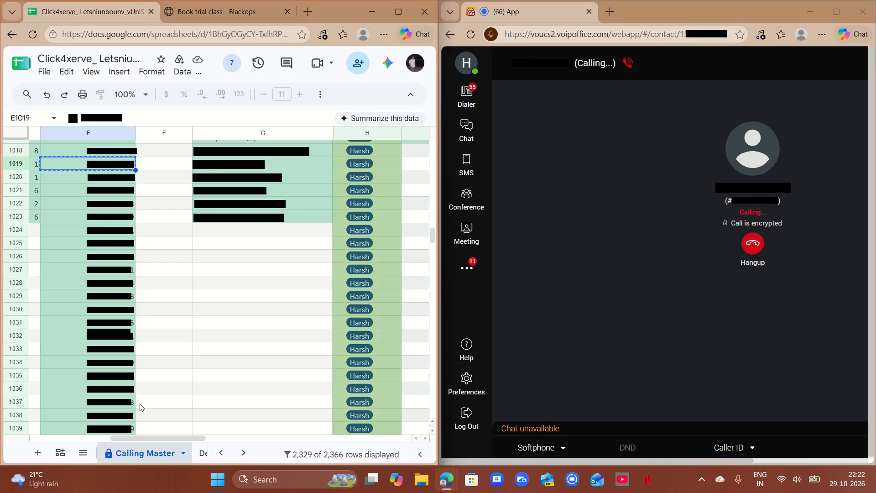
Check the agents' calling figures for the day on the Dashboard sheet, and return to Calling Master.
{"action": "scroll", "coordinate": [118, 450], "scroll_direction": "right", "scroll_amount": 2}
{"action": "left_click", "coordinate": [118, 450]}
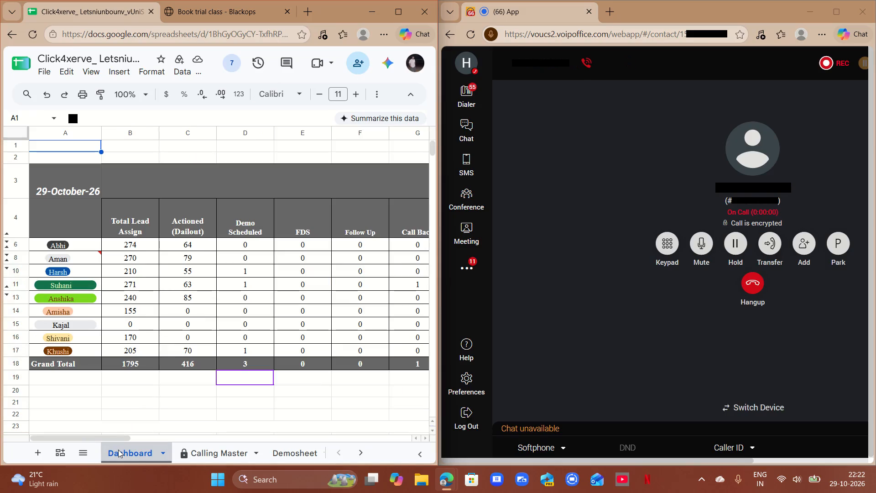
{"action": "left_click", "coordinate": [207, 448]}
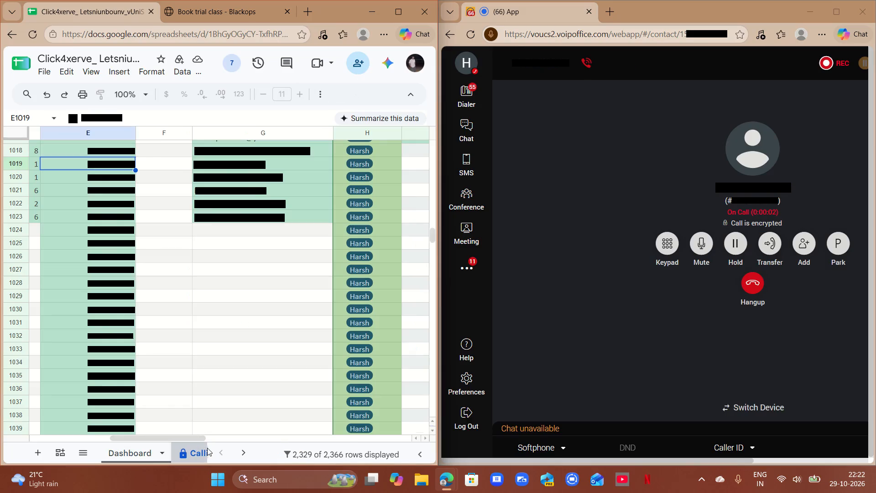
Hang up the current call and dial the copied phone number of the row 1019 lead.
{"action": "left_click", "coordinate": [756, 282]}
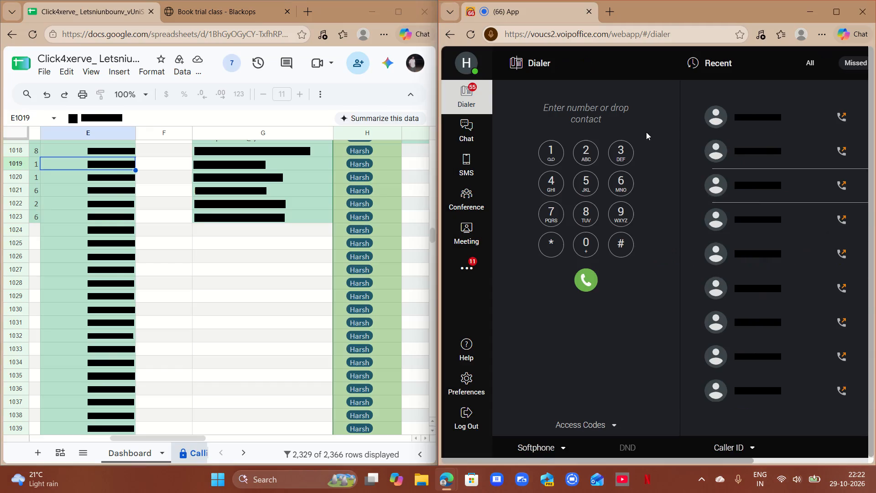
{"action": "left_click", "coordinate": [592, 111]}
{"action": "key", "text": "ctrl+v"}
{"action": "key", "text": "Return"}
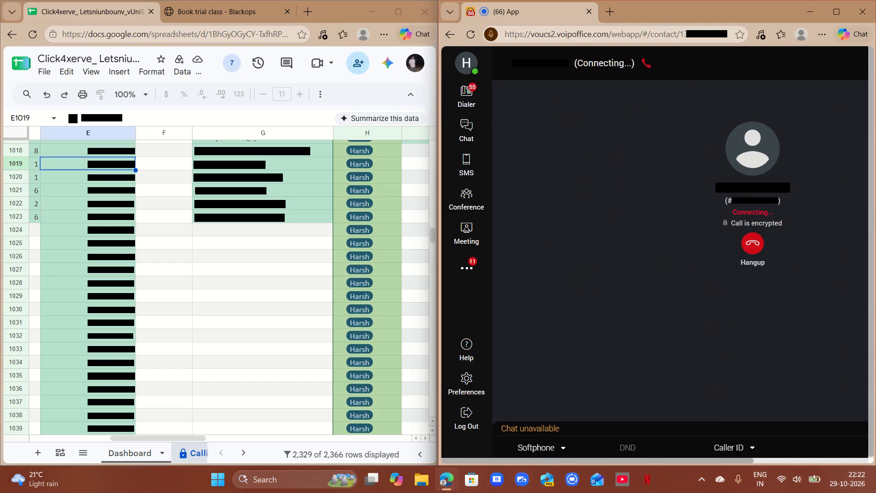
Copy the next lead's phone number from column E of row 1020 in Calling Master.
{"action": "left_click", "coordinate": [112, 180]}
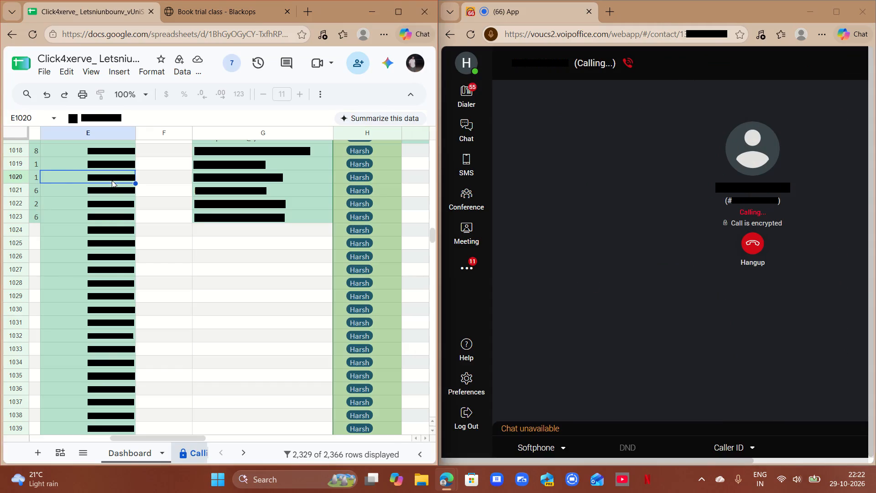
{"action": "key", "text": "ctrl+c"}
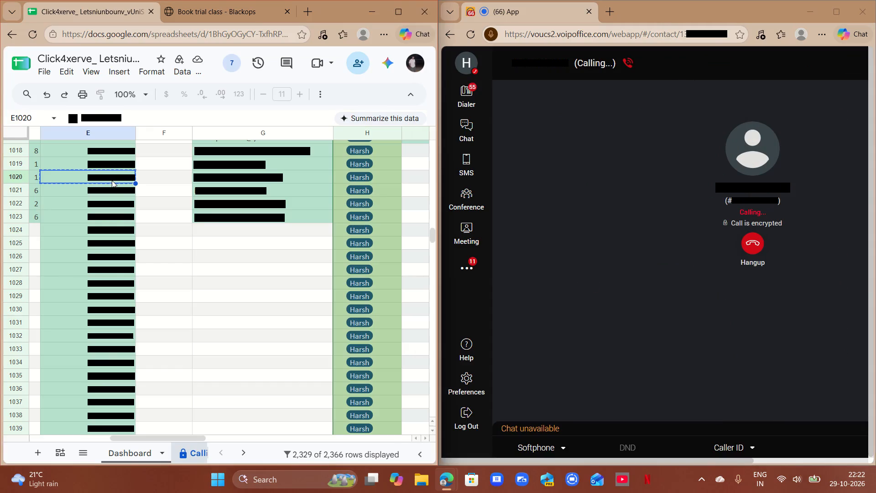
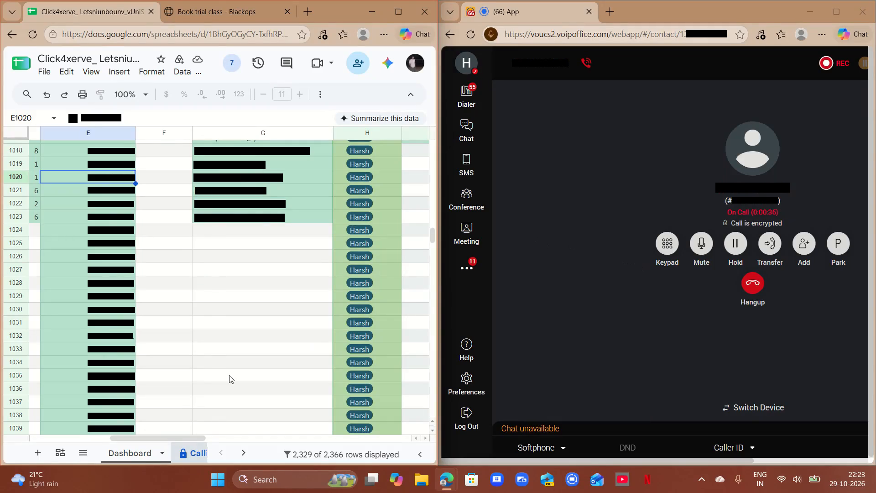
Open the Dashboard sheet to check the agents' calling figures for the day.
{"action": "left_click", "coordinate": [125, 453]}
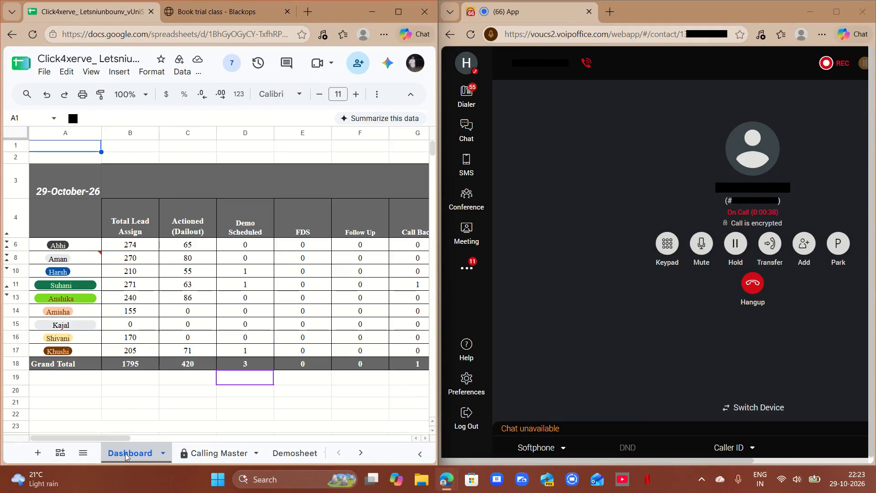
Hang up the current call and dial the copied phone number of the row 1020 lead.
{"action": "left_click", "coordinate": [749, 283]}
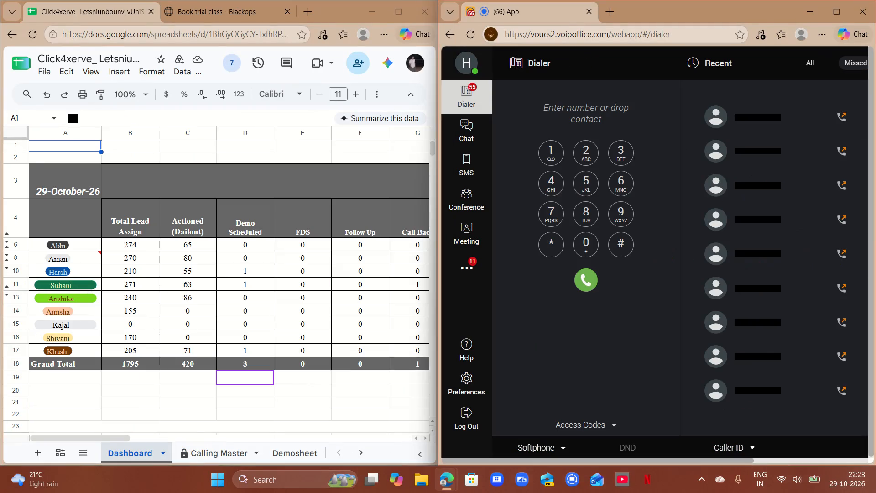
{"action": "left_click", "coordinate": [593, 111]}
{"action": "key", "text": "ctrl+v"}
{"action": "key", "text": "apostrophe"}
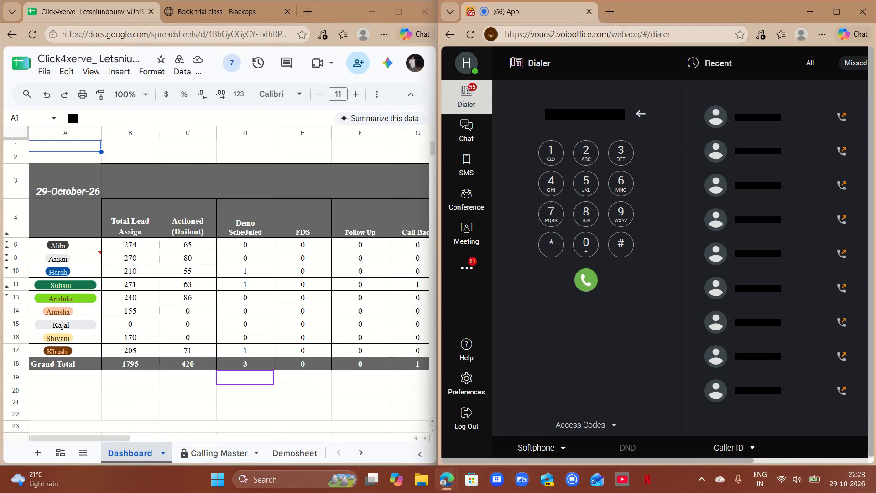
{"action": "key", "text": "Return"}
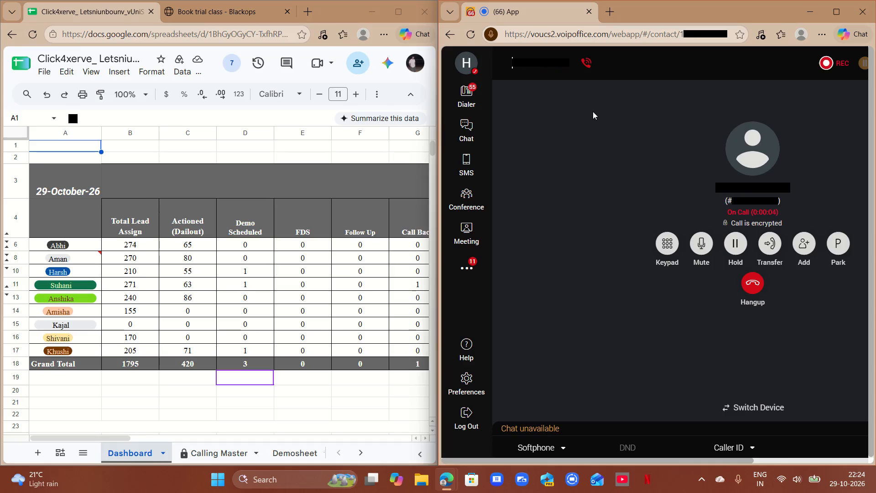
Hang up the call to the row 1020 lead.
{"action": "left_click", "coordinate": [754, 283]}
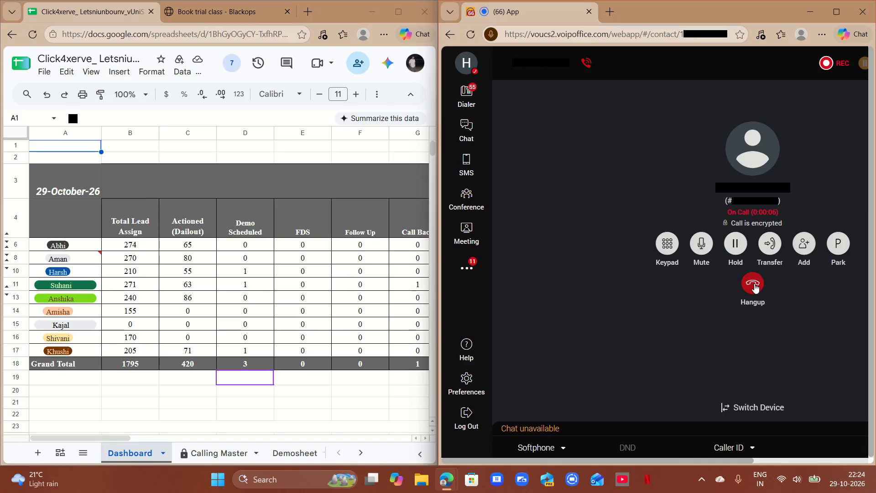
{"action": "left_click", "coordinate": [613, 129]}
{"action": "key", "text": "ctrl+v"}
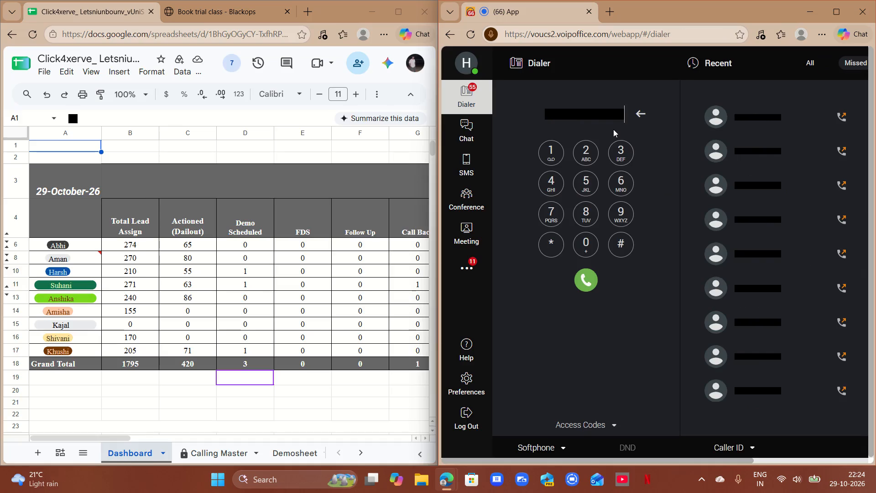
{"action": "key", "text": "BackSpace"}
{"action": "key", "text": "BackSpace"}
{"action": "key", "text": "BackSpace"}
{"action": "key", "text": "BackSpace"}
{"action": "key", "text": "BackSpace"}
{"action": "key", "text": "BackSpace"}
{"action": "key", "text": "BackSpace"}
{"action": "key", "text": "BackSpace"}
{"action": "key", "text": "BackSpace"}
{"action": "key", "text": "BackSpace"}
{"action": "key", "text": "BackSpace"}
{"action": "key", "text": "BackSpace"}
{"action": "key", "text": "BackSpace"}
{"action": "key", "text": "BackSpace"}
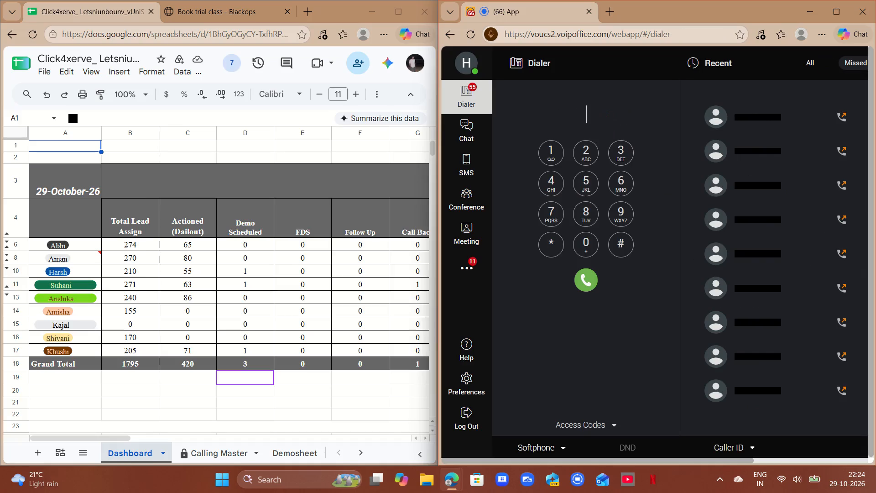
Copy the phone number from column E of row 1021 in Calling Master and dial it in the web dialer.
{"action": "left_click", "coordinate": [203, 456]}
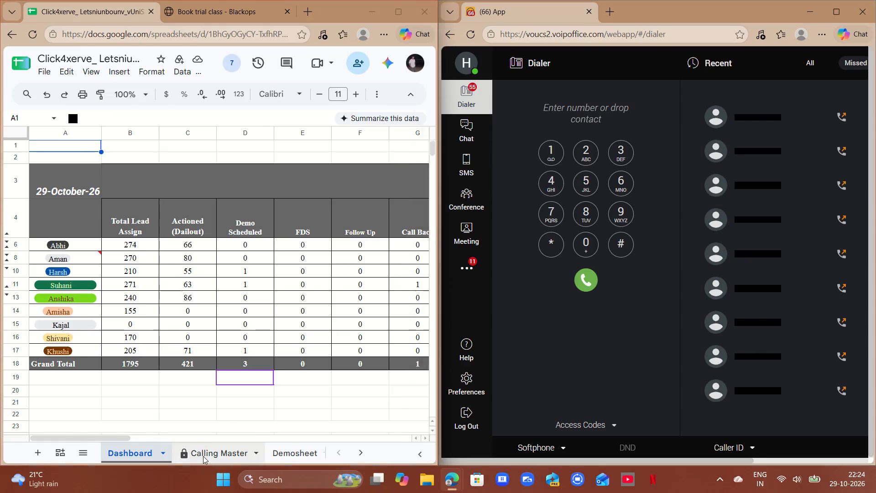
{"action": "left_click", "coordinate": [116, 189]}
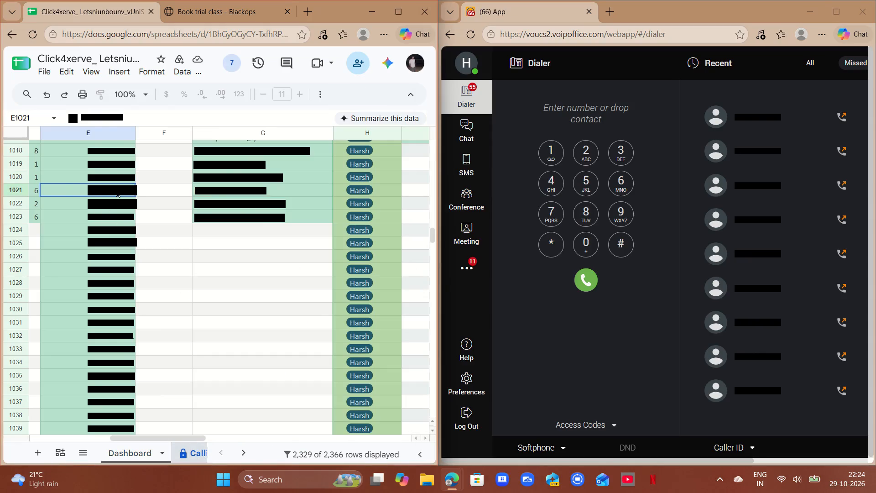
{"action": "key", "text": "ctrl+c"}
{"action": "left_click", "coordinate": [592, 111]}
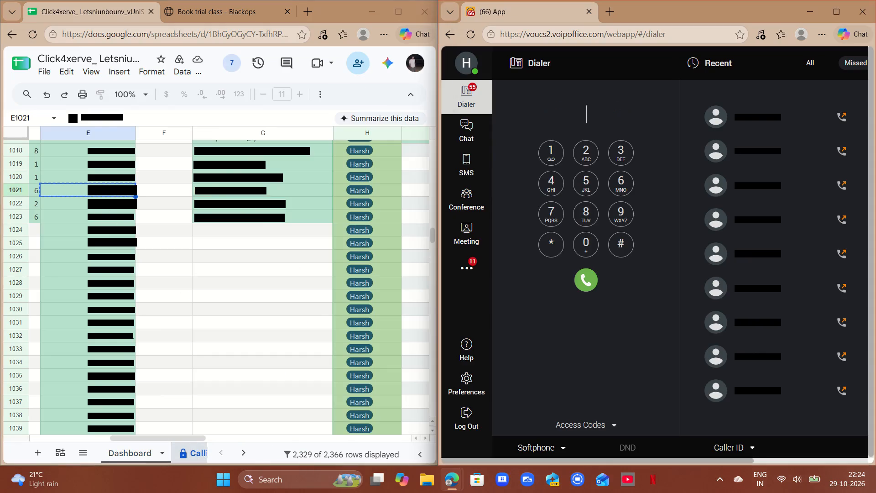
{"action": "key", "text": "ctrl+v"}
{"action": "key", "text": "Return"}
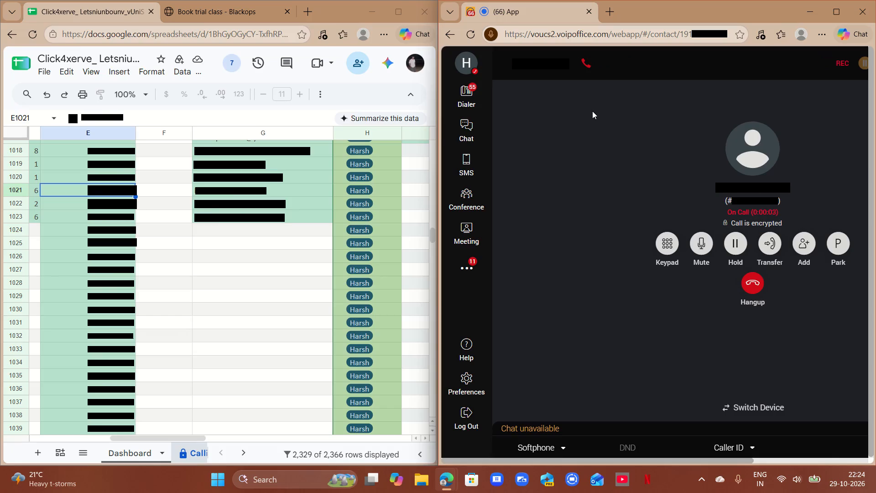
Hang up the current call and dial the row 1022 lead's phone number copied from column E of Calling Master.
{"action": "left_click", "coordinate": [751, 284]}
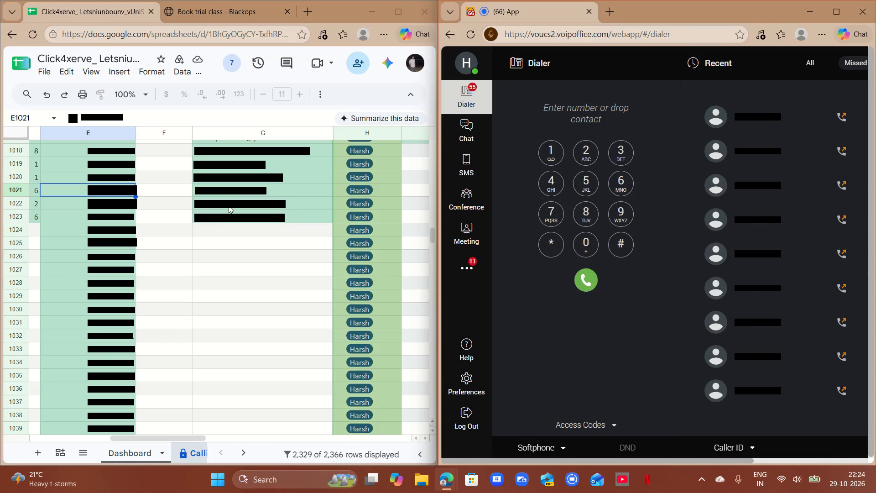
{"action": "left_click", "coordinate": [105, 199]}
{"action": "key", "text": "ctrl+c"}
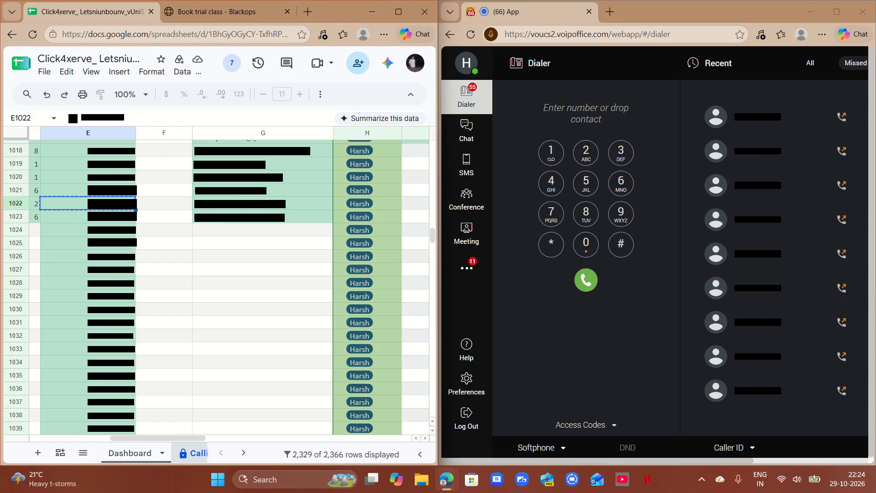
{"action": "left_click", "coordinate": [597, 99]}
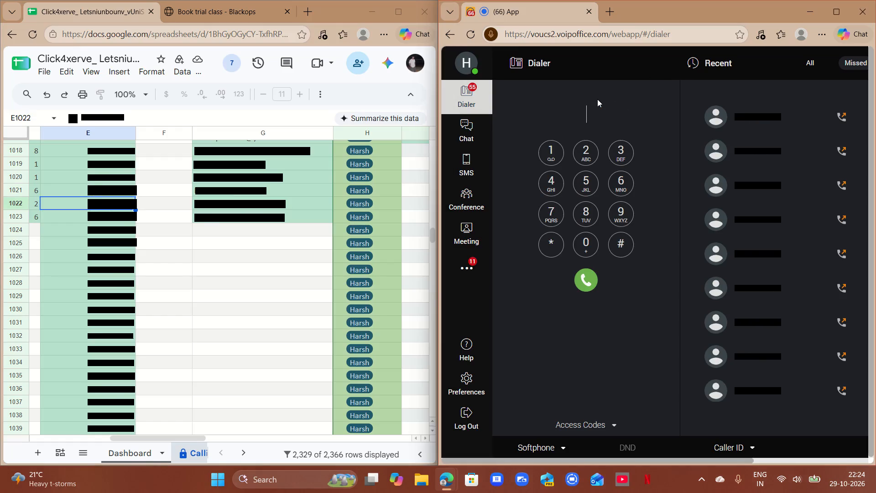
{"action": "key", "text": "ctrl+v"}
{"action": "key", "text": "Return"}
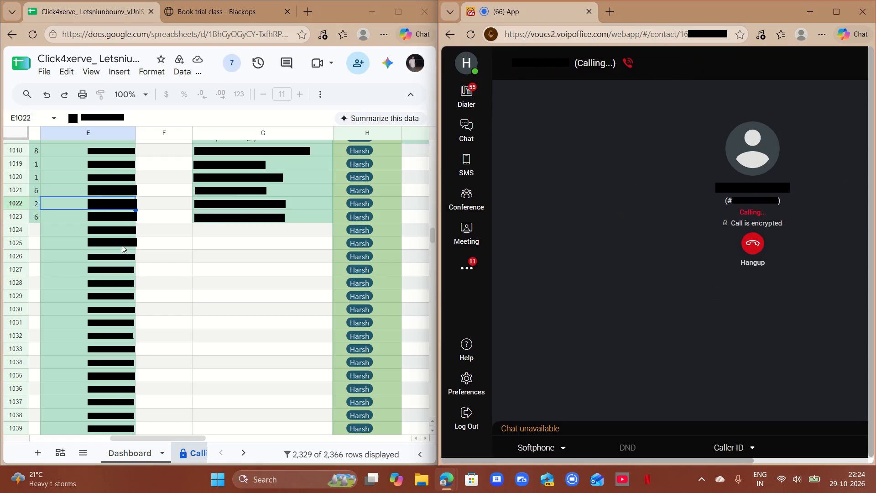
Copy the next lead's phone number from column E of row 1023 in Calling Master.
{"action": "left_click", "coordinate": [130, 215]}
{"action": "key", "text": "ctrl+c"}
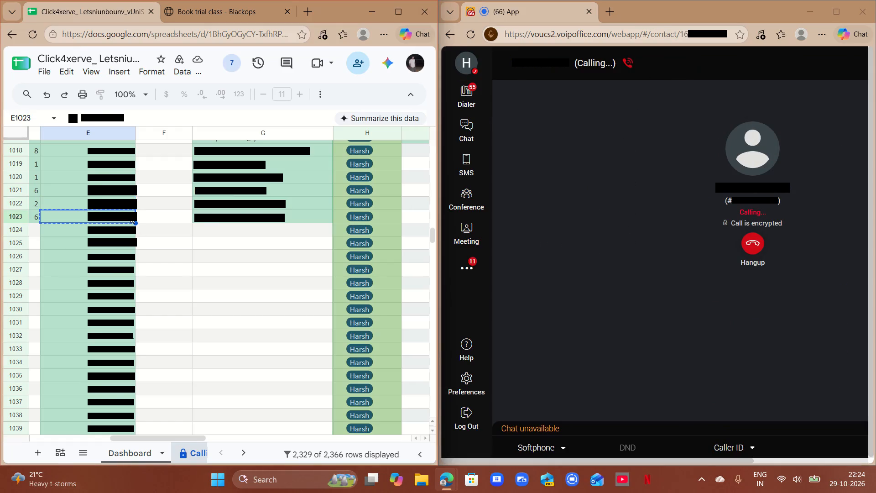
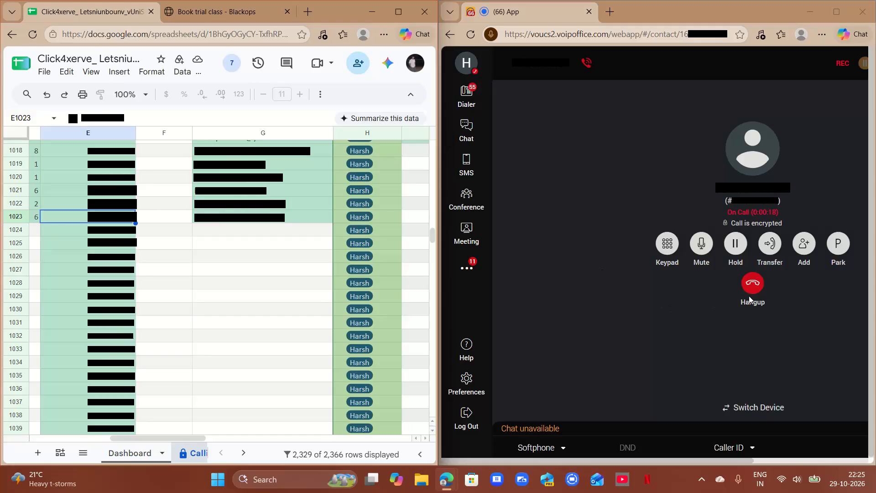
Hang up the call to the row 1022 lead and dial the copied row 1023 phone number in the web dialer.
{"action": "left_click", "coordinate": [757, 278]}
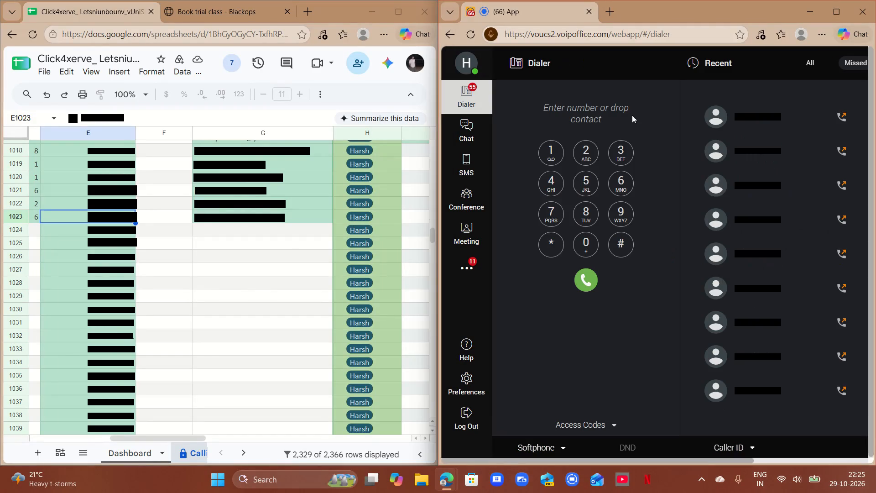
{"action": "left_click", "coordinate": [620, 115]}
{"action": "key", "text": "ctrl+v"}
{"action": "key", "text": "Return"}
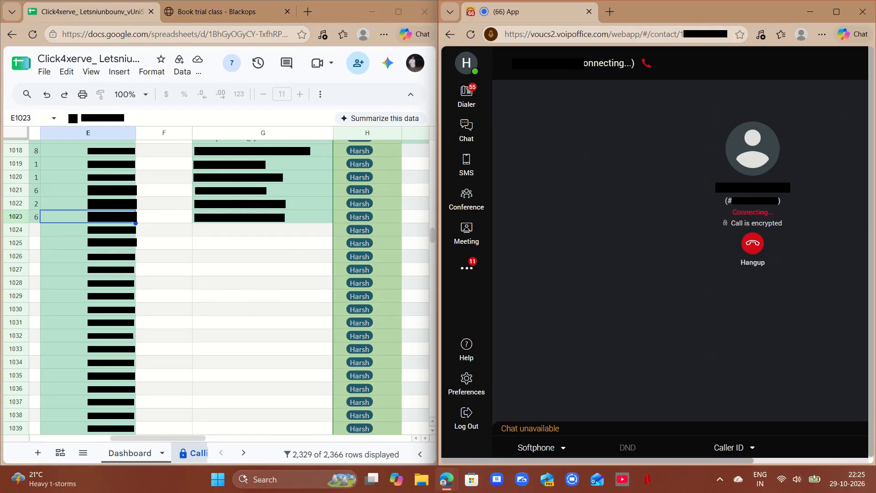
Copy the next lead's phone number from column E of row 1024 in Calling Master.
{"action": "left_click", "coordinate": [118, 231]}
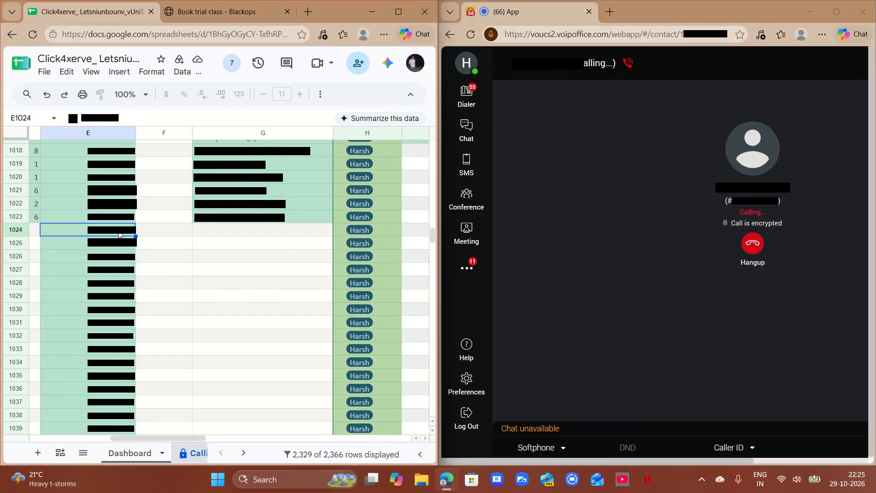
{"action": "key", "text": "ctrl+c"}
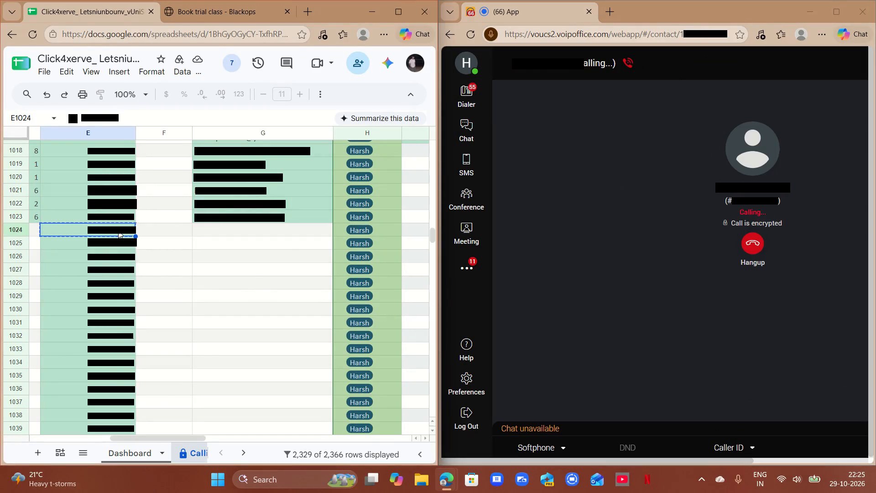
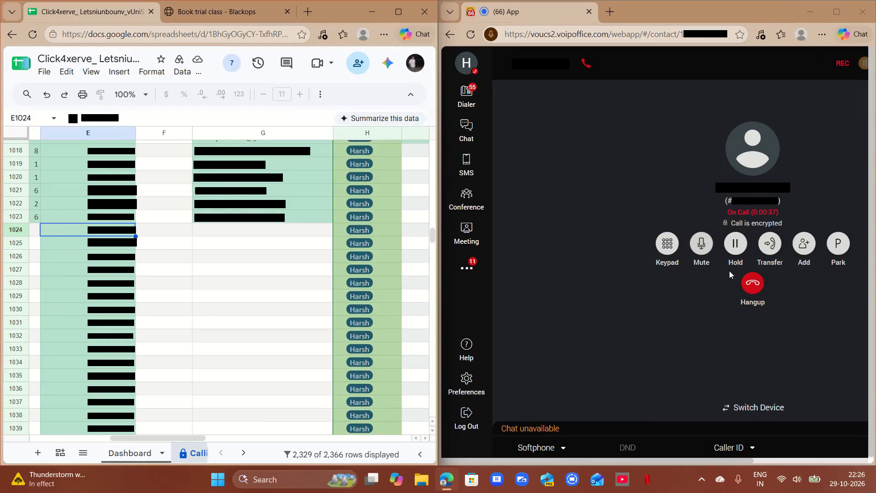
Hang up the ongoing call to the row 1023 lead in the web dialer.
{"action": "left_click", "coordinate": [762, 281]}
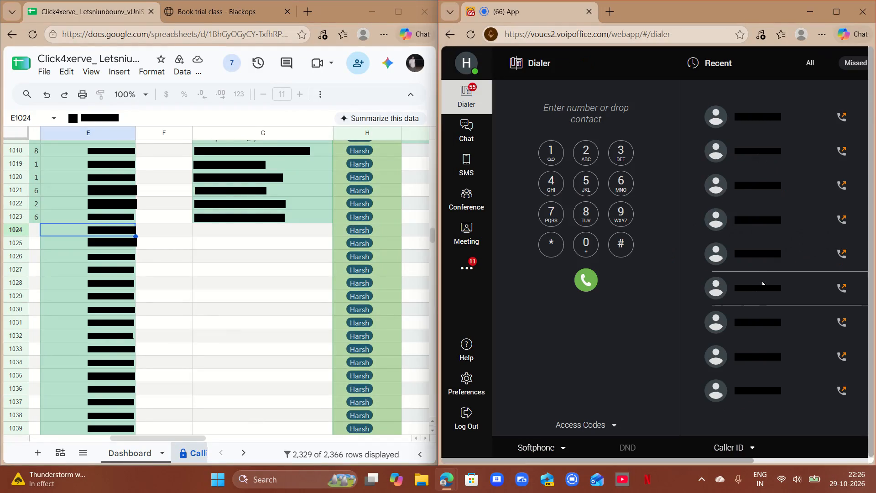
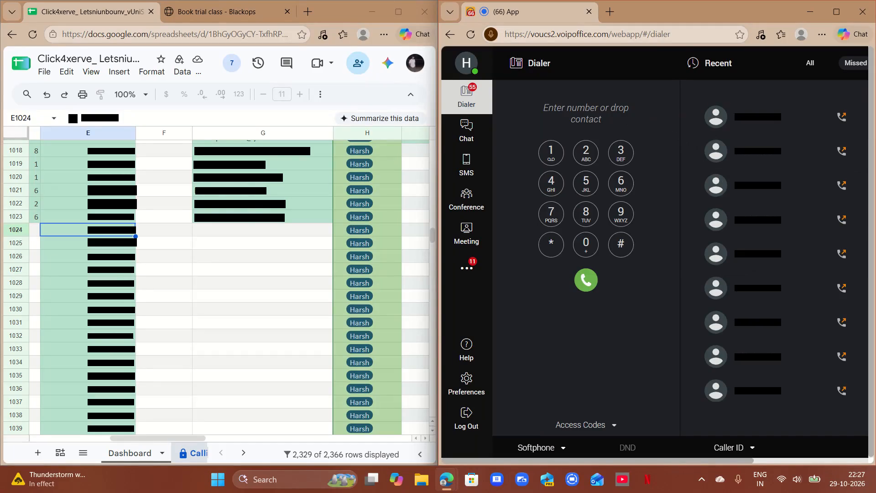
Call the row 1024 lead in the web dialer using the number already copied from the Calling Master sheet.
{"action": "left_click", "coordinate": [596, 110]}
{"action": "key", "text": "ctrl+v"}
{"action": "key", "text": "Return"}
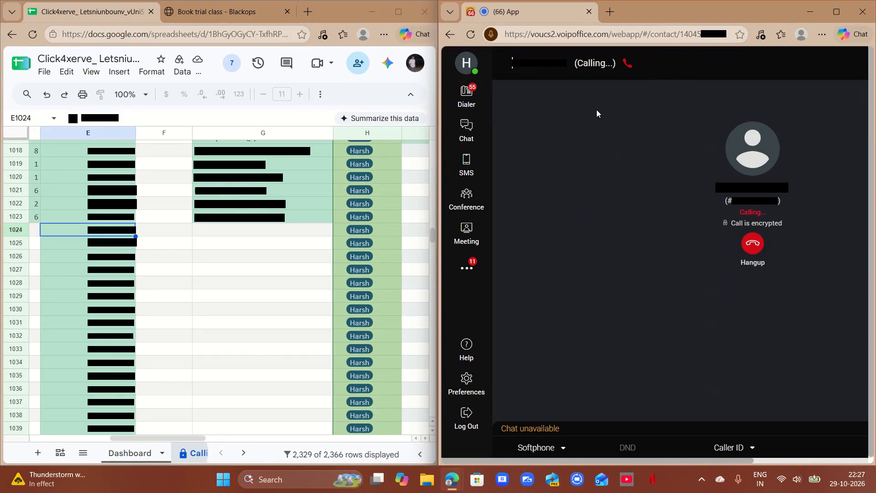
Copy the row 1025 lead's phone number from column E of the Calling Master sheet.
{"action": "left_click", "coordinate": [120, 241]}
{"action": "key", "text": "ctrl+c"}
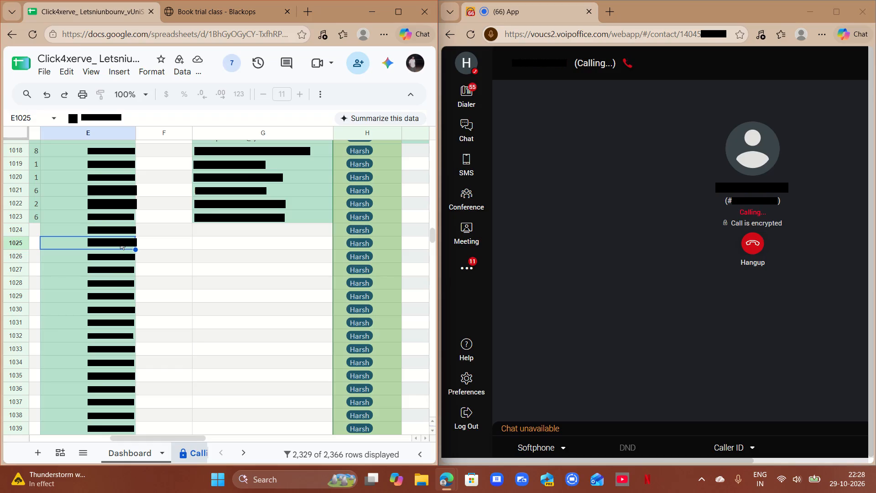
Check the agents' lead figures on the Dashboard sheet and return to the Calling Master sheet.
{"action": "left_click", "coordinate": [131, 451]}
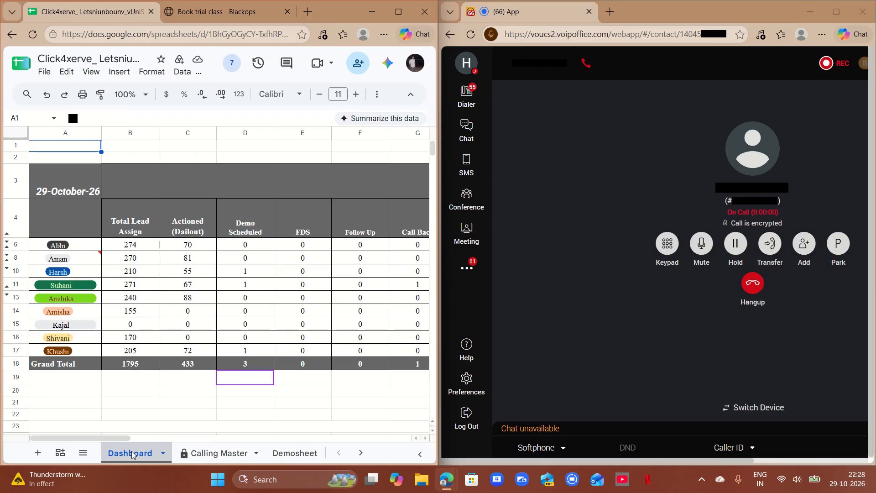
{"action": "left_click", "coordinate": [211, 457]}
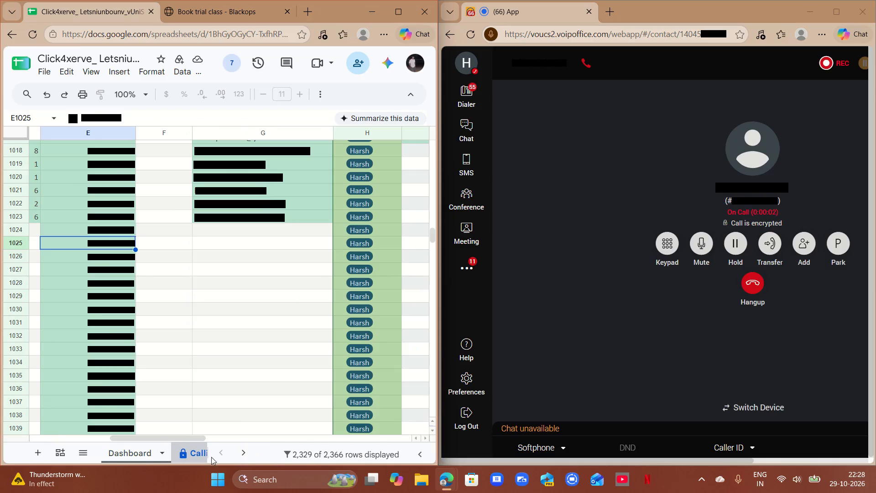
Hang up the ongoing call to the row 1024 lead in the web dialer.
{"action": "left_click", "coordinate": [756, 277]}
Call the row 1025 lead in the web dialer using the copied number.
{"action": "left_click", "coordinate": [591, 119]}
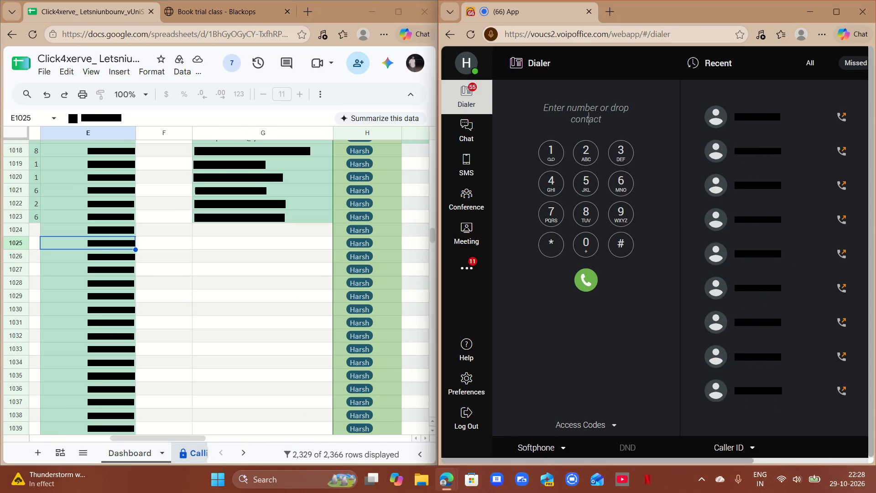
{"action": "key", "text": "ctrl+v"}
{"action": "key", "text": "Return"}
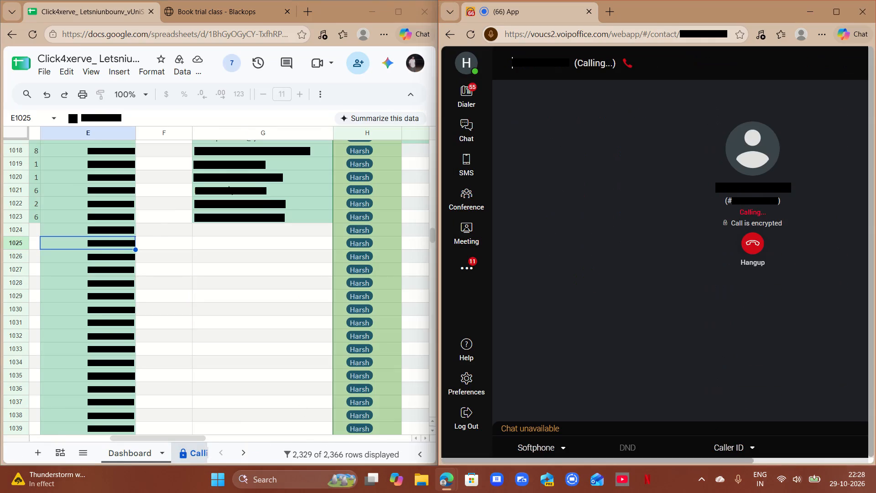
Copy the row 1026 lead's phone number from column E of the Calling Master sheet.
{"action": "left_click", "coordinate": [121, 256]}
{"action": "key", "text": "ctrl+c"}
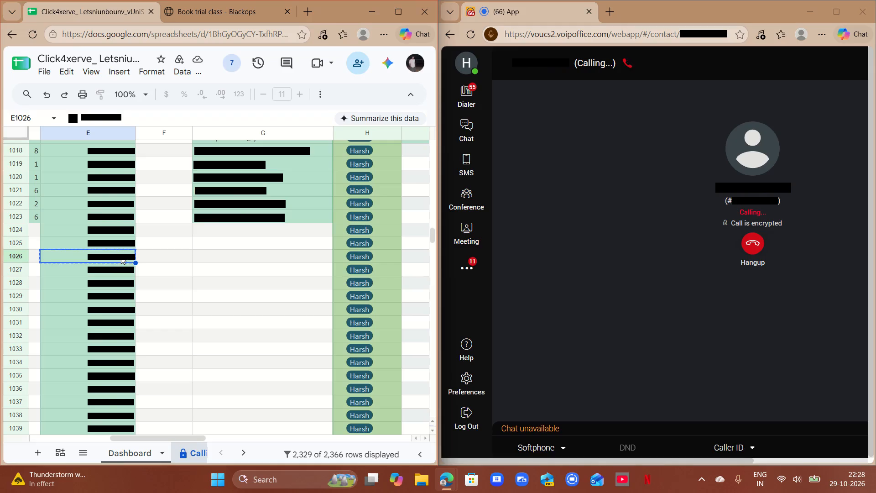
Search the Demosheet for "suhani" and look over the first matching demo entries.
{"action": "scroll", "coordinate": [178, 456], "scroll_direction": "left", "scroll_amount": 1}
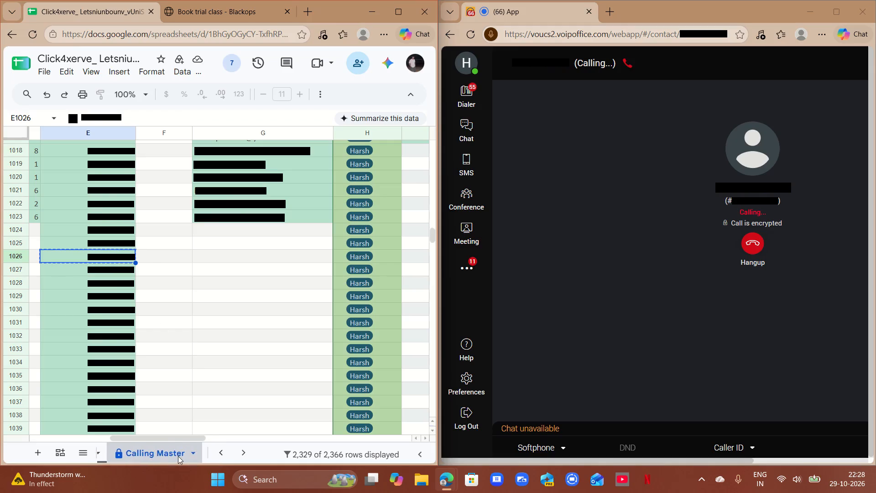
{"action": "scroll", "coordinate": [178, 456], "scroll_direction": "left", "scroll_amount": 2}
{"action": "left_click", "coordinate": [178, 456]}
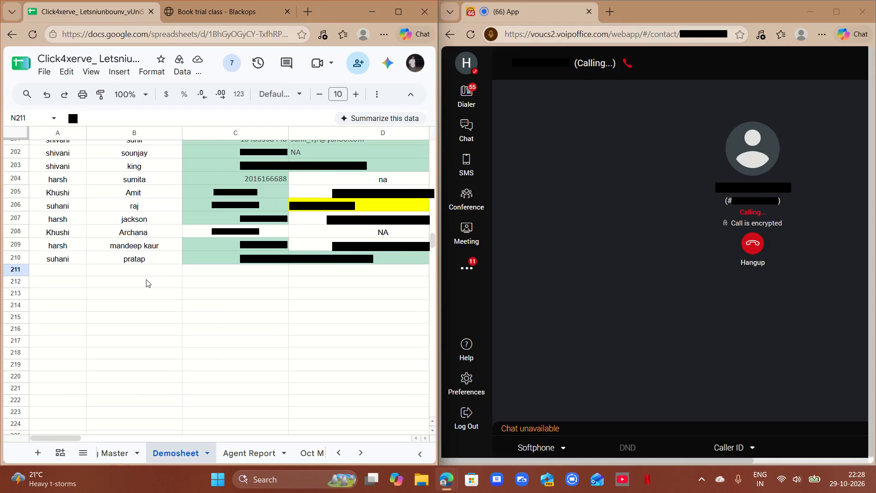
{"action": "key", "text": "ctrl+f"}
{"action": "key", "text": "s"}
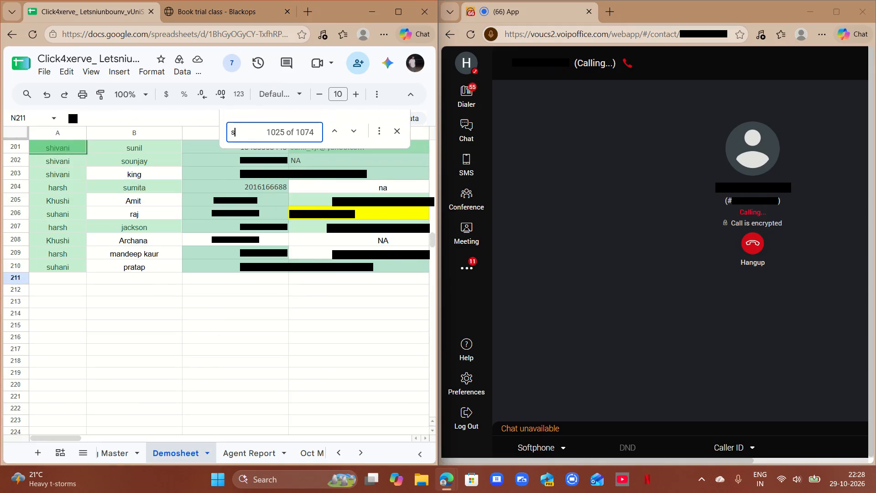
{"action": "type", "text": "uha"}
{"action": "type", "text": "ni"}
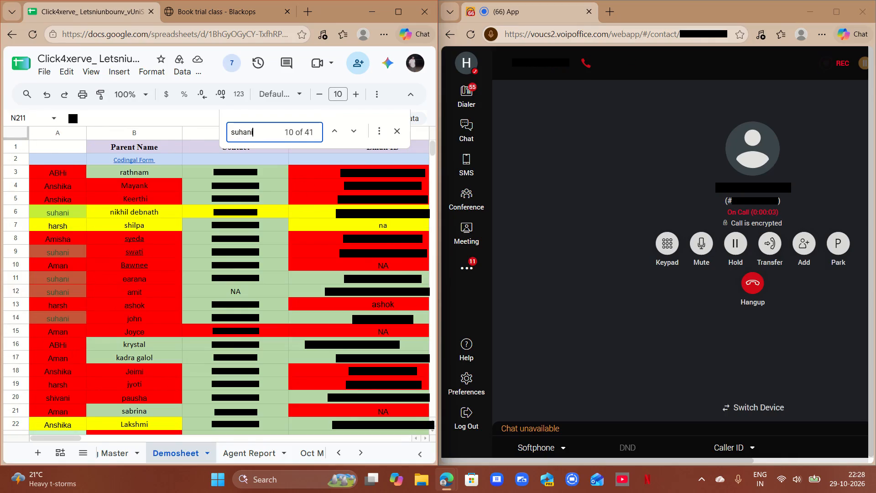
{"action": "scroll", "coordinate": [174, 276], "scroll_direction": "down", "scroll_amount": 3}
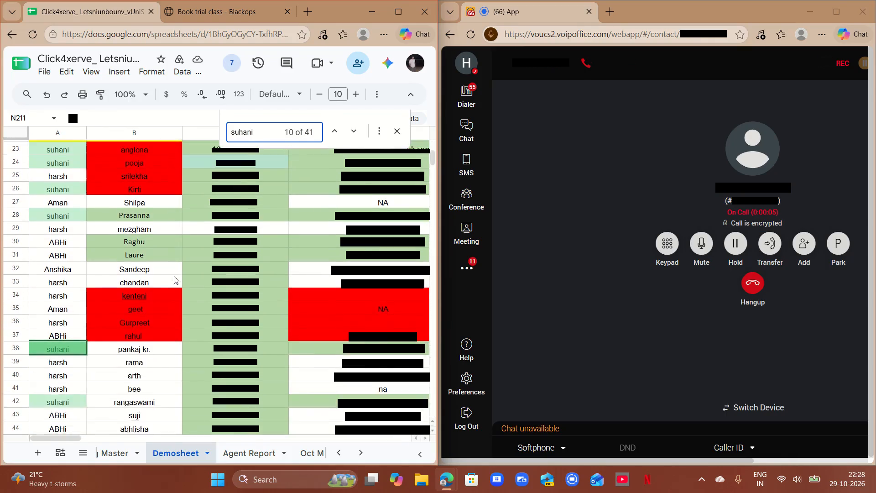
{"action": "scroll", "coordinate": [174, 276], "scroll_direction": "down", "scroll_amount": 1}
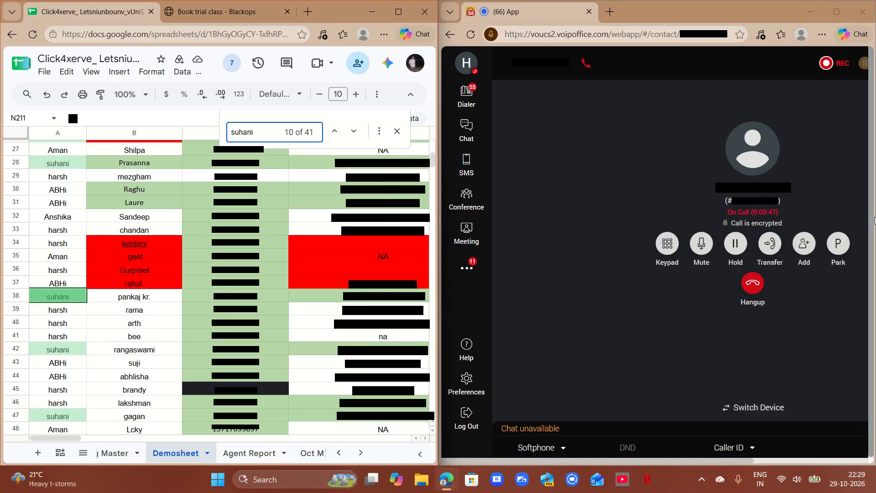
Hang up the ongoing call to the row 1025 lead in the web dialer.
{"action": "left_click", "coordinate": [751, 288]}
Examine the demo entries matching "suhani" throughout the Demosheet, from about row 25 down to its latest rows.
{"action": "scroll", "coordinate": [284, 186], "scroll_direction": "up", "scroll_amount": 1}
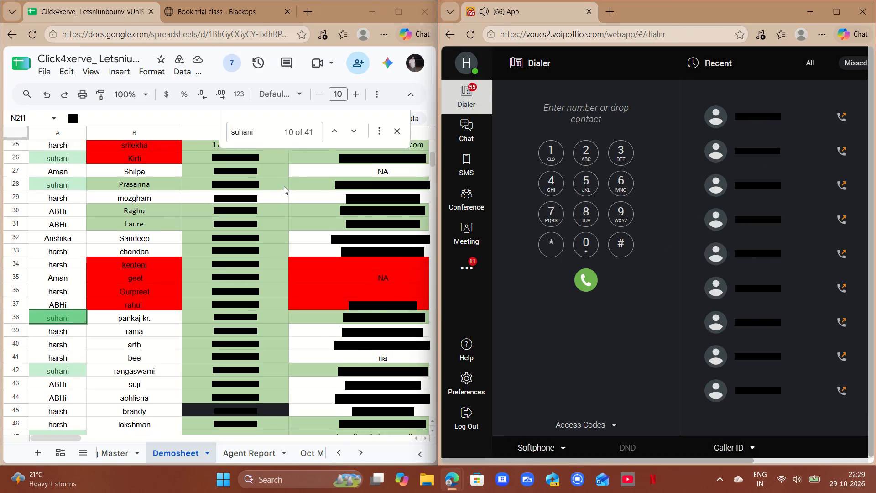
{"action": "scroll", "coordinate": [284, 186], "scroll_direction": "up", "scroll_amount": 1}
{"action": "scroll", "coordinate": [284, 186], "scroll_direction": "down", "scroll_amount": 1}
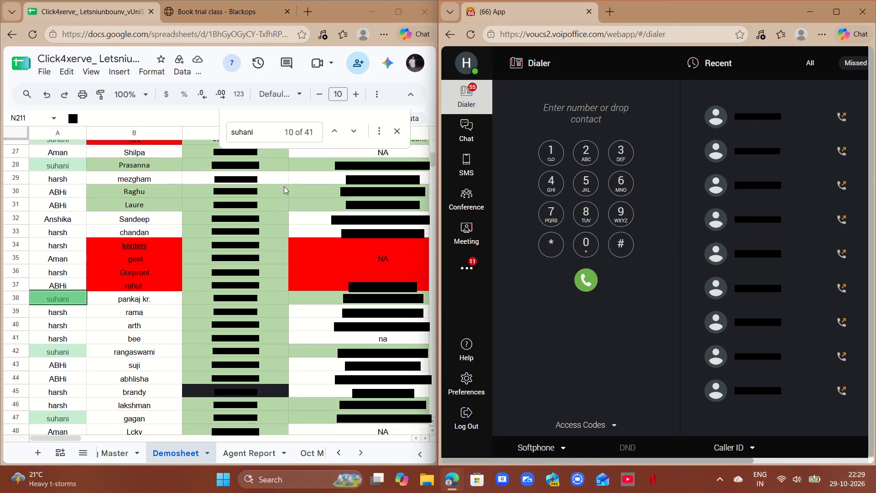
{"action": "scroll", "coordinate": [284, 186], "scroll_direction": "down", "scroll_amount": 1}
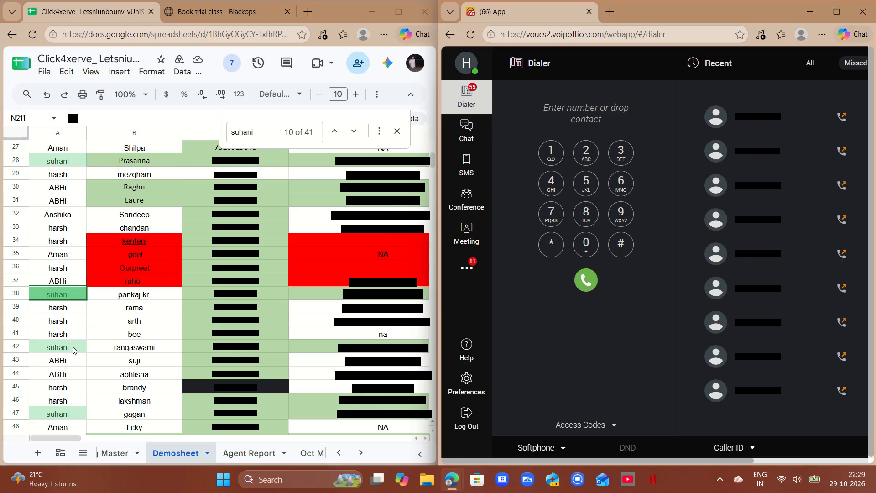
{"action": "scroll", "coordinate": [73, 347], "scroll_direction": "down", "scroll_amount": 2}
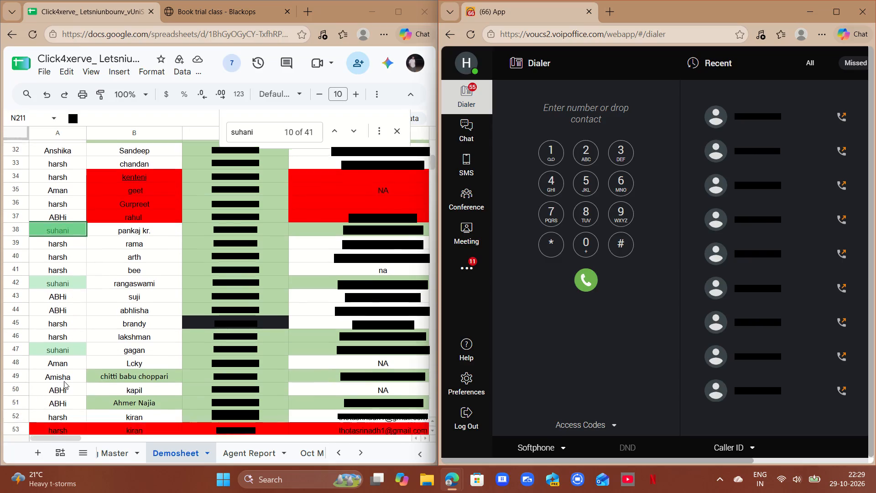
{"action": "scroll", "coordinate": [64, 381], "scroll_direction": "down", "scroll_amount": 4}
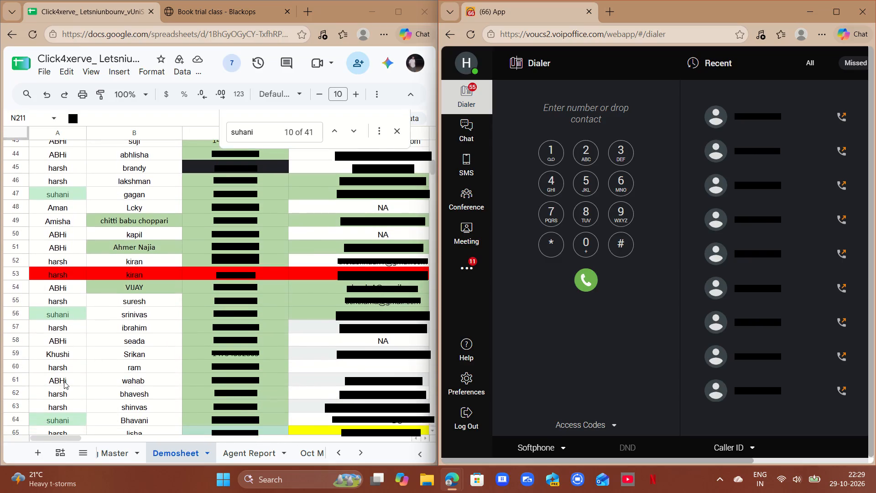
{"action": "scroll", "coordinate": [64, 381], "scroll_direction": "down", "scroll_amount": 4}
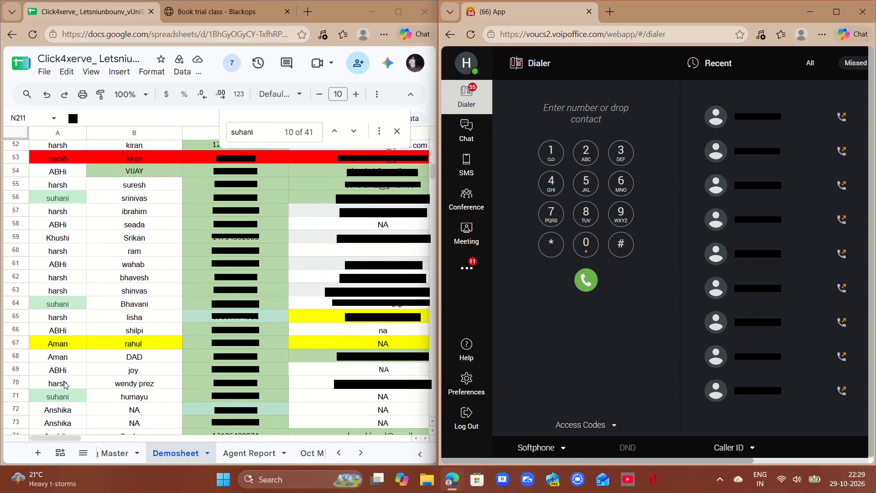
{"action": "scroll", "coordinate": [64, 381], "scroll_direction": "down", "scroll_amount": 4}
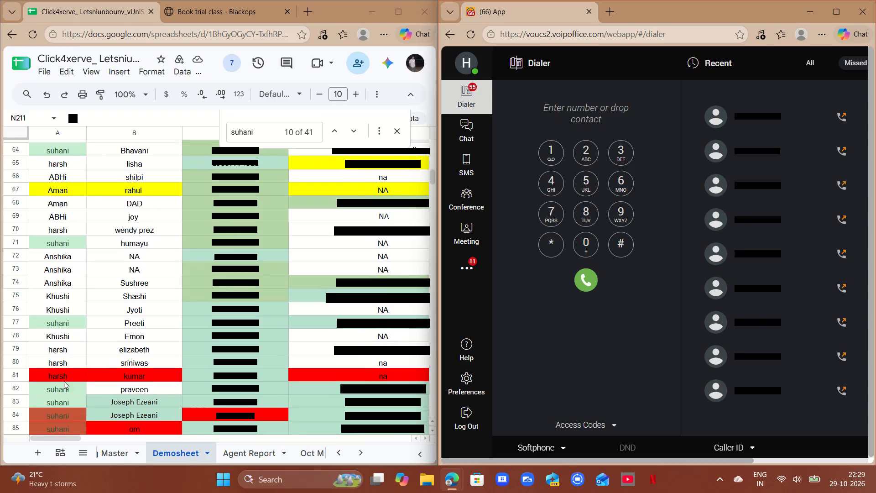
{"action": "scroll", "coordinate": [64, 381], "scroll_direction": "down", "scroll_amount": 4}
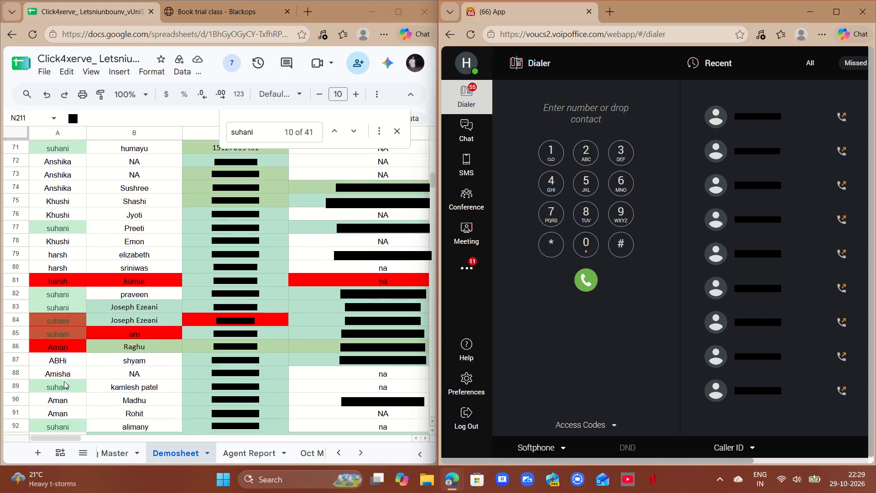
{"action": "scroll", "coordinate": [64, 381], "scroll_direction": "down", "scroll_amount": 4}
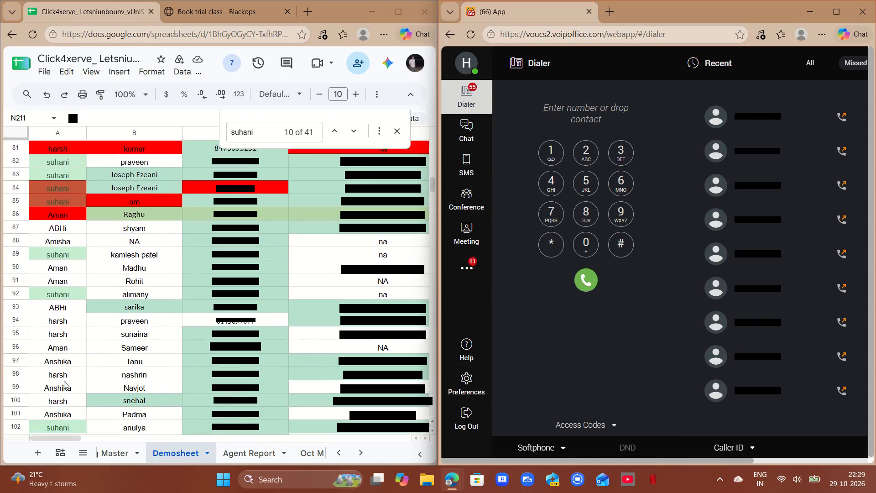
{"action": "scroll", "coordinate": [64, 381], "scroll_direction": "down", "scroll_amount": 3}
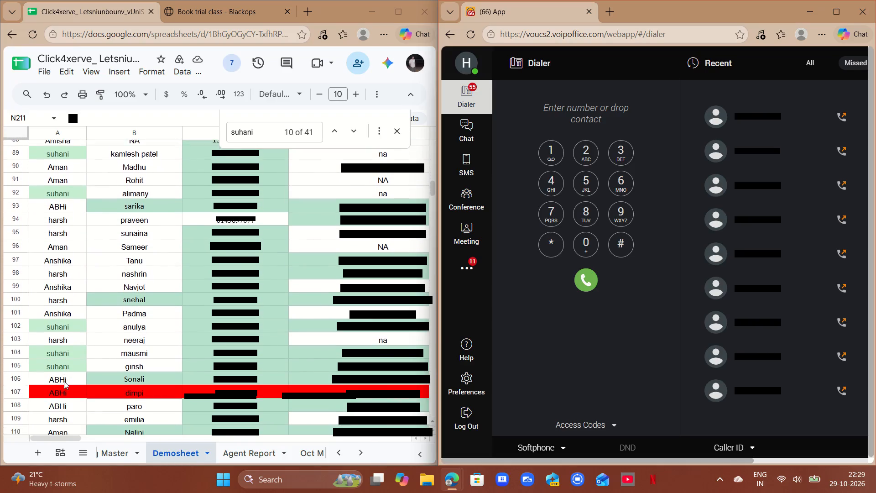
{"action": "scroll", "coordinate": [64, 381], "scroll_direction": "down", "scroll_amount": 3}
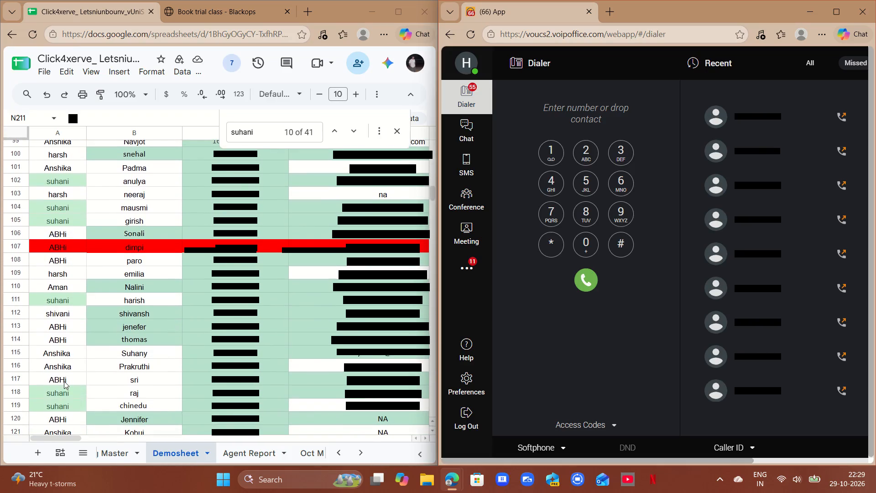
{"action": "scroll", "coordinate": [64, 381], "scroll_direction": "down", "scroll_amount": 4}
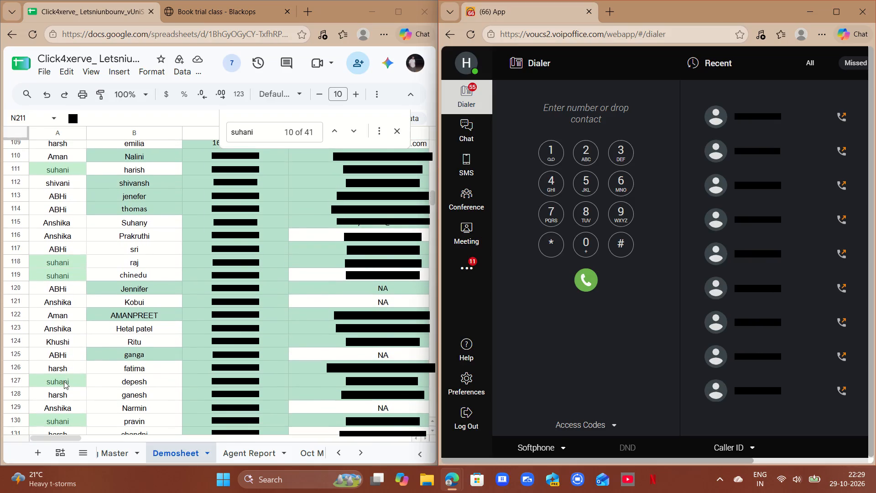
{"action": "scroll", "coordinate": [64, 381], "scroll_direction": "down", "scroll_amount": 2}
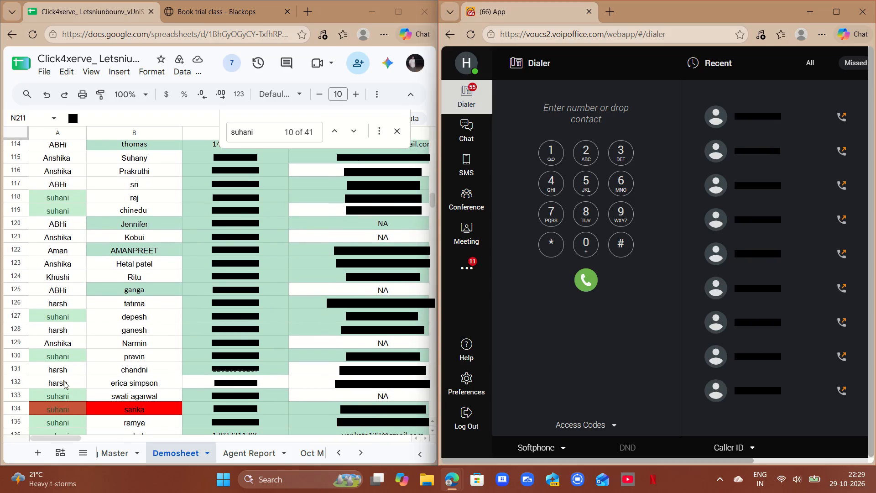
{"action": "scroll", "coordinate": [64, 381], "scroll_direction": "down", "scroll_amount": 4}
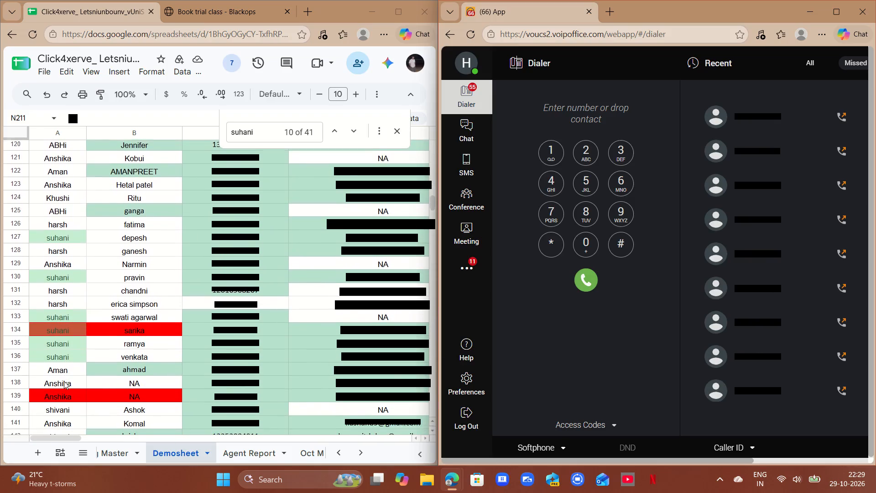
{"action": "scroll", "coordinate": [64, 381], "scroll_direction": "down", "scroll_amount": 4}
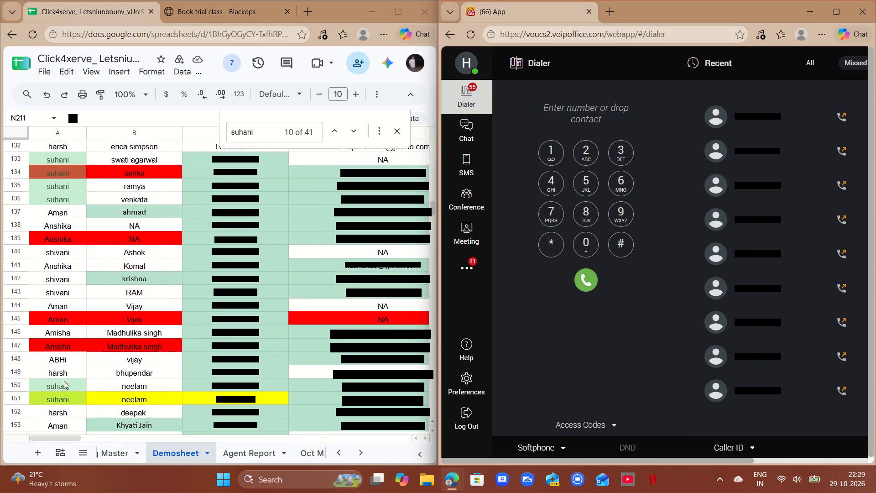
{"action": "scroll", "coordinate": [64, 381], "scroll_direction": "down", "scroll_amount": 1}
{"action": "scroll", "coordinate": [64, 381], "scroll_direction": "left", "scroll_amount": 9}
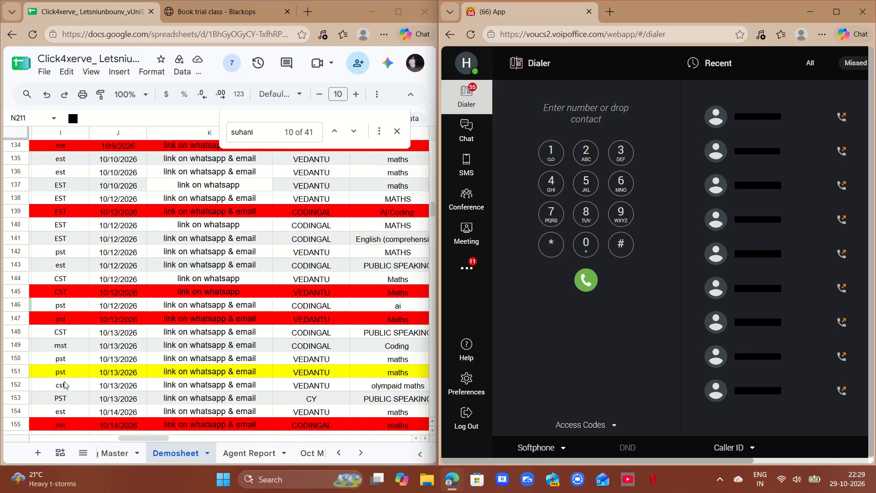
{"action": "scroll", "coordinate": [64, 381], "scroll_direction": "right", "scroll_amount": 7}
{"action": "scroll", "coordinate": [64, 381], "scroll_direction": "down", "scroll_amount": 1}
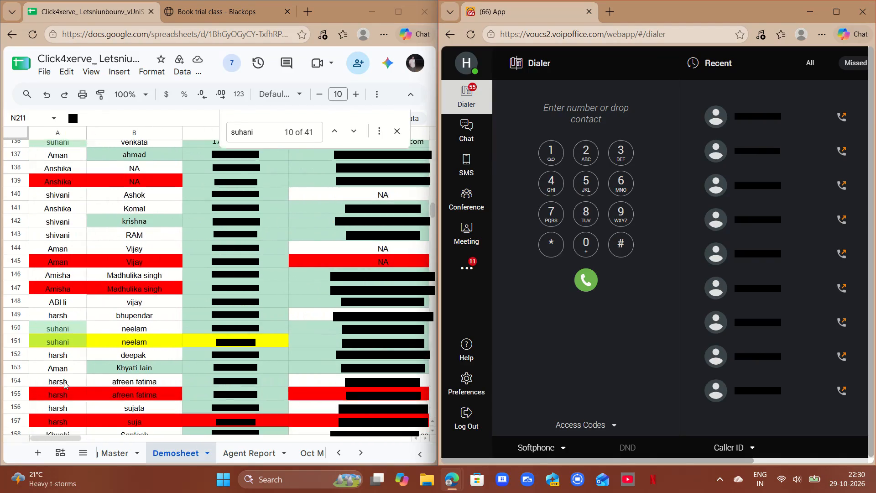
{"action": "scroll", "coordinate": [64, 381], "scroll_direction": "down", "scroll_amount": 4}
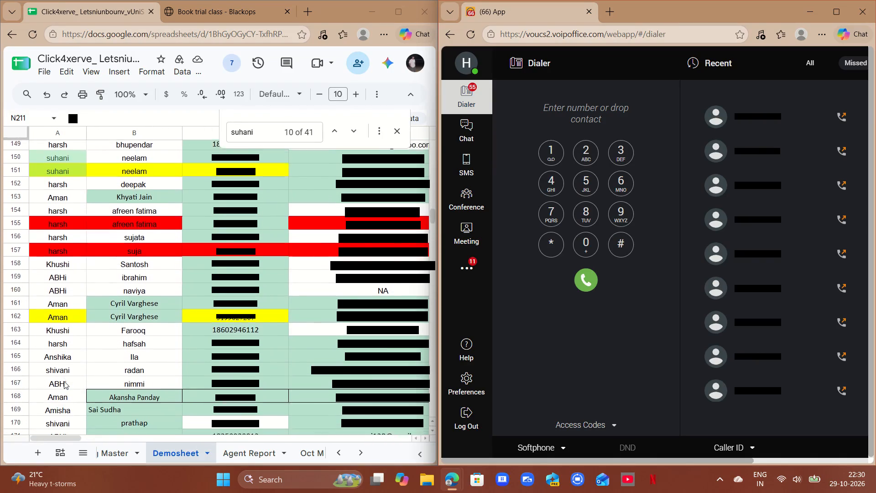
{"action": "scroll", "coordinate": [64, 381], "scroll_direction": "down", "scroll_amount": 4}
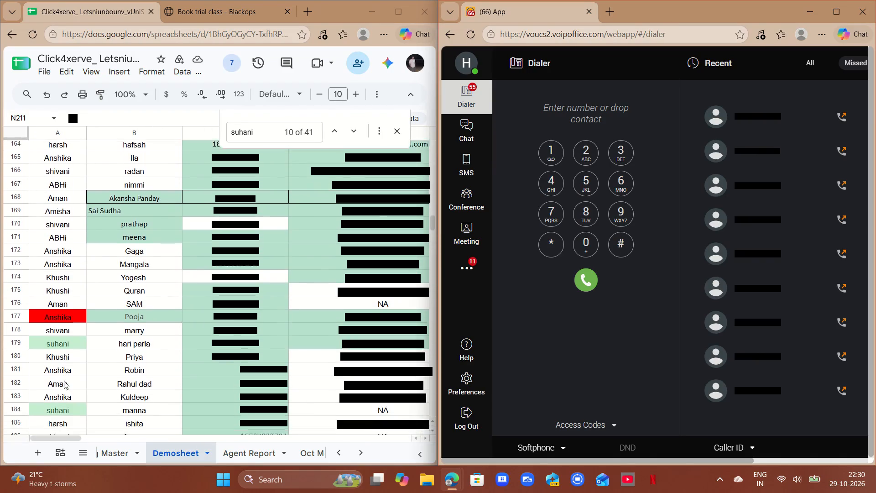
{"action": "scroll", "coordinate": [64, 381], "scroll_direction": "down", "scroll_amount": 3}
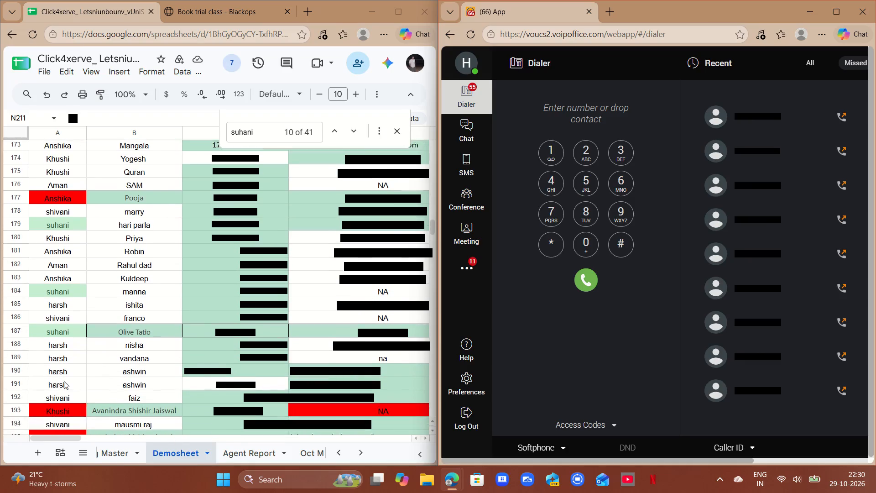
{"action": "scroll", "coordinate": [64, 381], "scroll_direction": "down", "scroll_amount": 4}
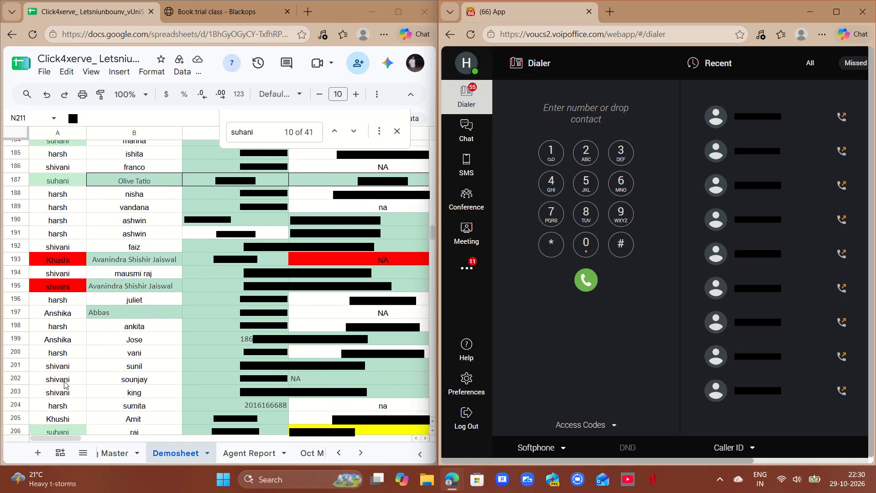
Check the Demosheet's latest rows, down to row 210, for "suhani" entries and close the search.
{"action": "scroll", "coordinate": [64, 381], "scroll_direction": "down", "scroll_amount": 3}
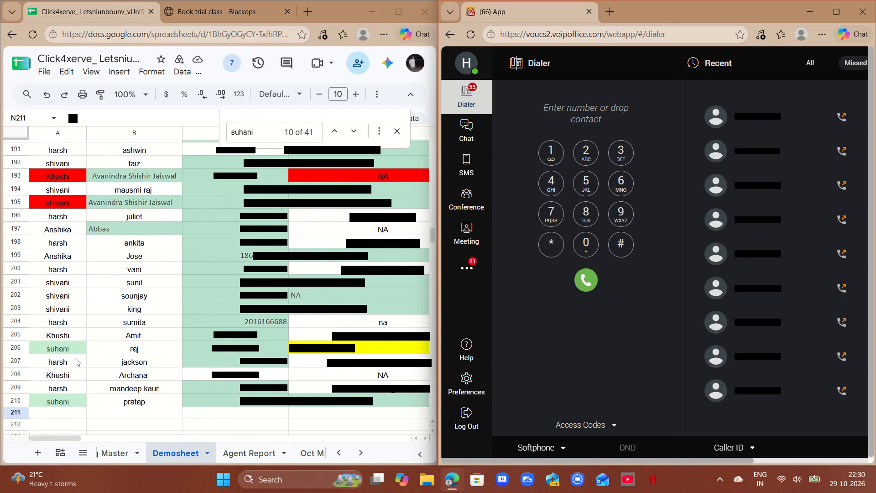
{"action": "left_click", "coordinate": [391, 133]}
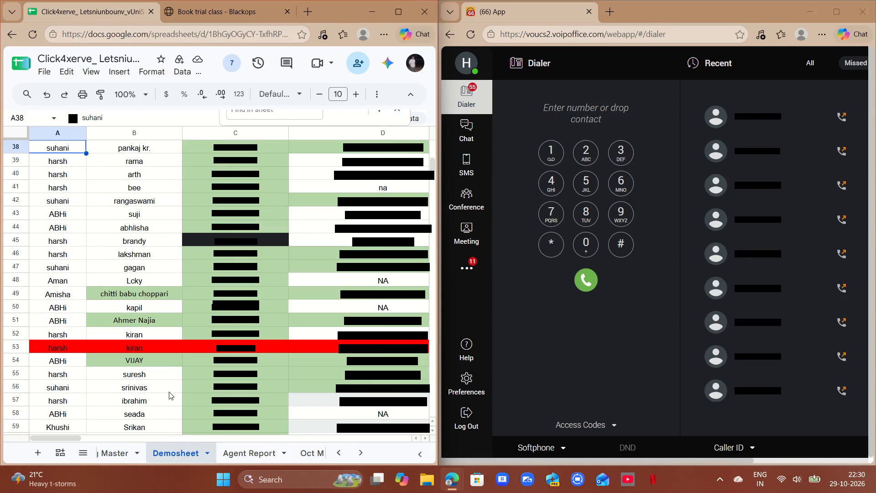
Set the row 1025 lead's status in column I of the Calling Master sheet to Ni (Not Intersted).
{"action": "left_click", "coordinate": [124, 457]}
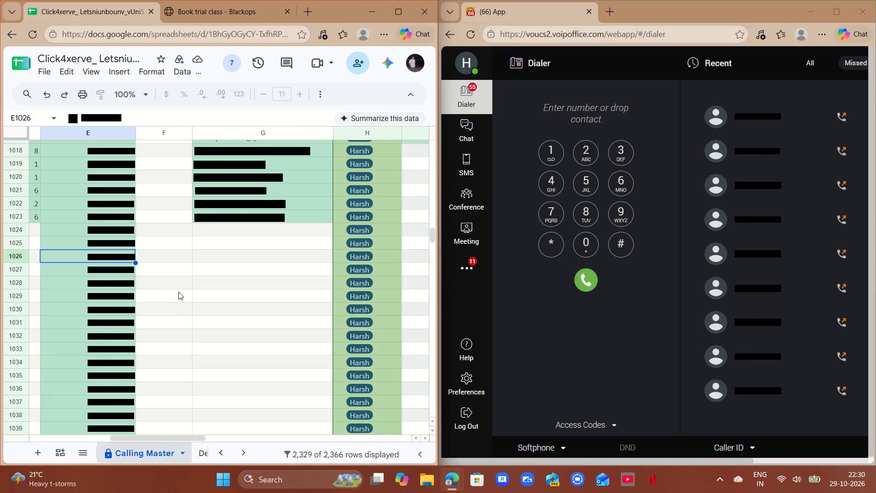
{"action": "left_click", "coordinate": [20, 241]}
{"action": "scroll", "coordinate": [218, 251], "scroll_direction": "left", "scroll_amount": 3}
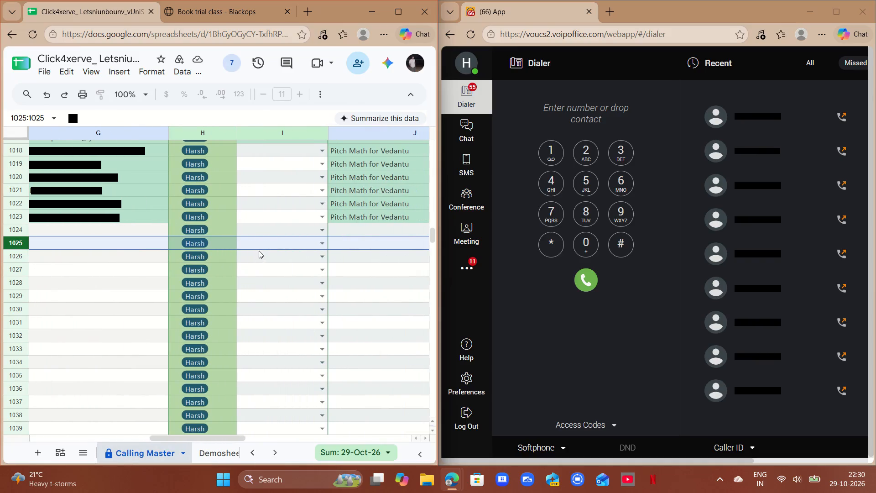
{"action": "left_click", "coordinate": [266, 247]}
{"action": "key", "text": "n"}
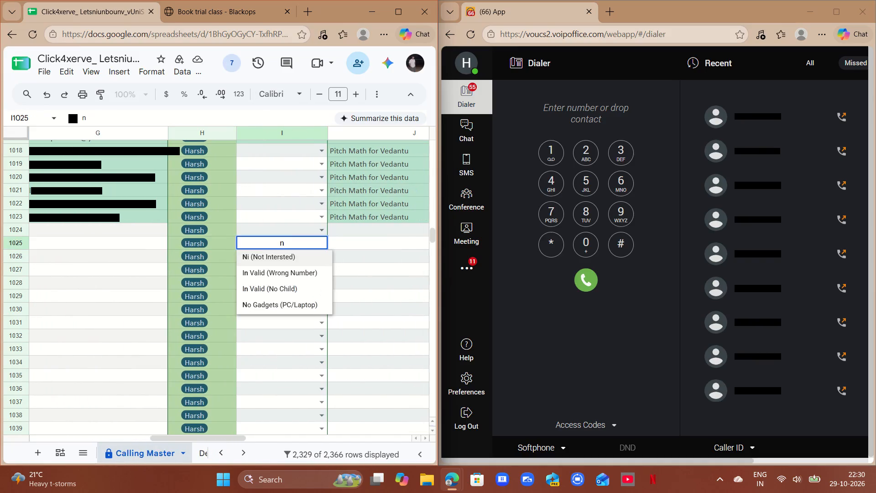
{"action": "key", "text": "Return"}
Set the row 1024 lead's status to Voicemail and fill that status upward through row 1018.
{"action": "left_click", "coordinate": [275, 228]}
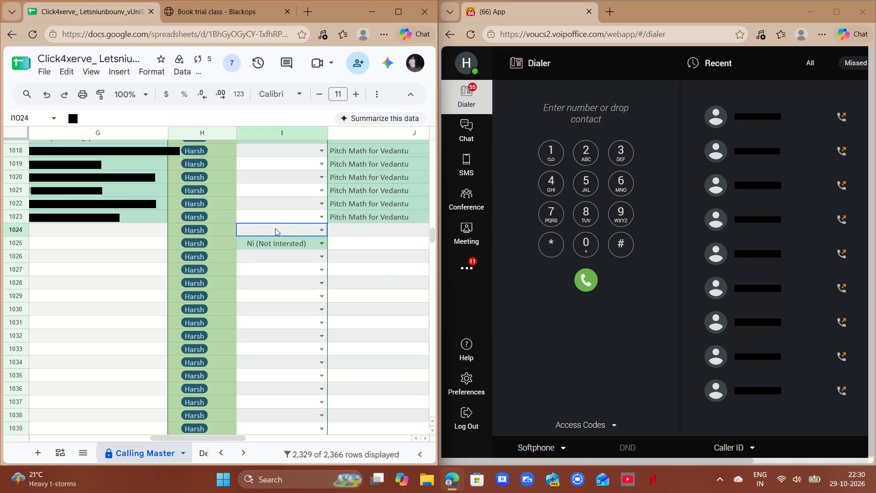
{"action": "key", "text": "v"}
{"action": "key", "text": "Up"}
{"action": "key", "text": "Return"}
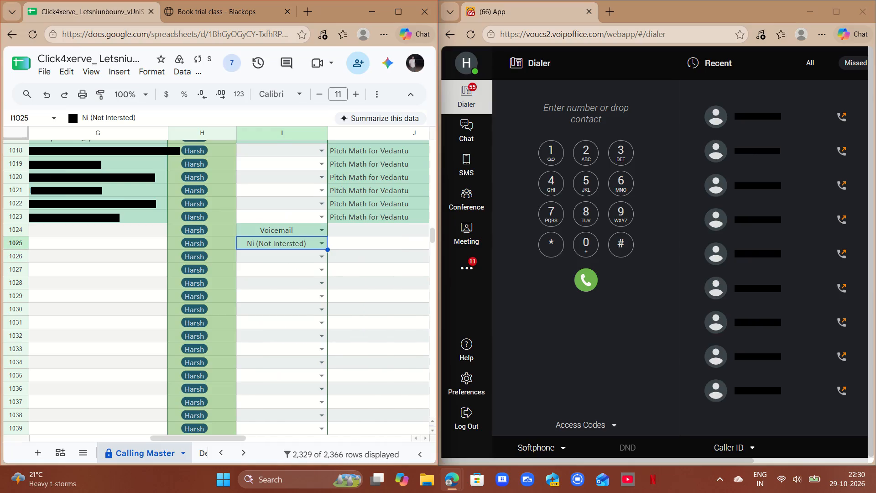
{"action": "left_click", "coordinate": [282, 226]}
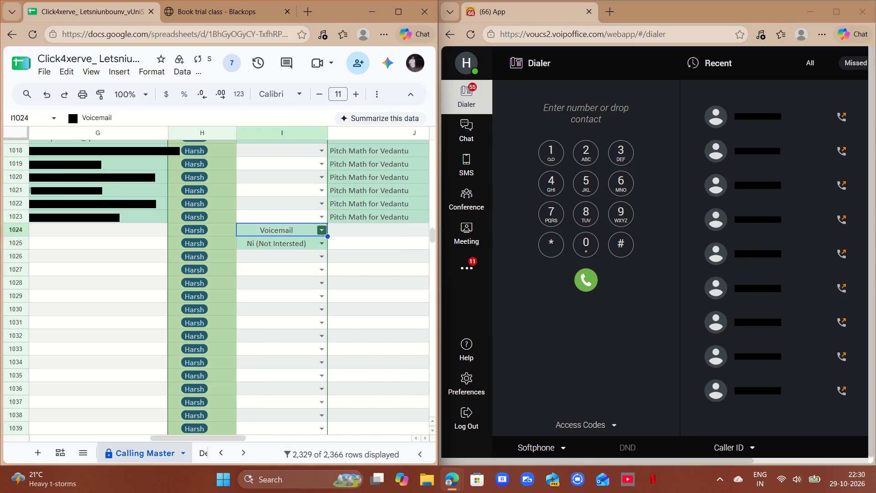
{"action": "left_click_drag", "start_coordinate": [327, 236], "coordinate": [292, 151]}
Copy the row 1026 lead's phone number from column E and call it in the web dialer.
{"action": "scroll", "coordinate": [292, 151], "scroll_direction": "down", "scroll_amount": 3}
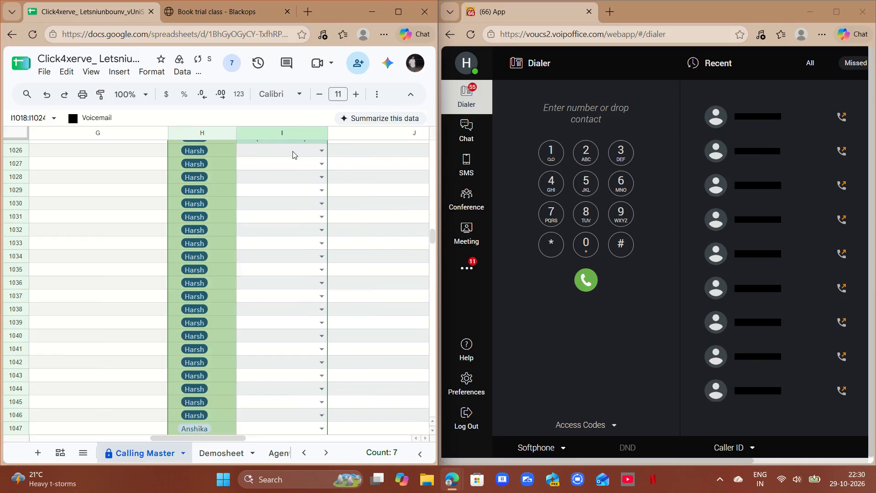
{"action": "scroll", "coordinate": [292, 151], "scroll_direction": "right", "scroll_amount": 2}
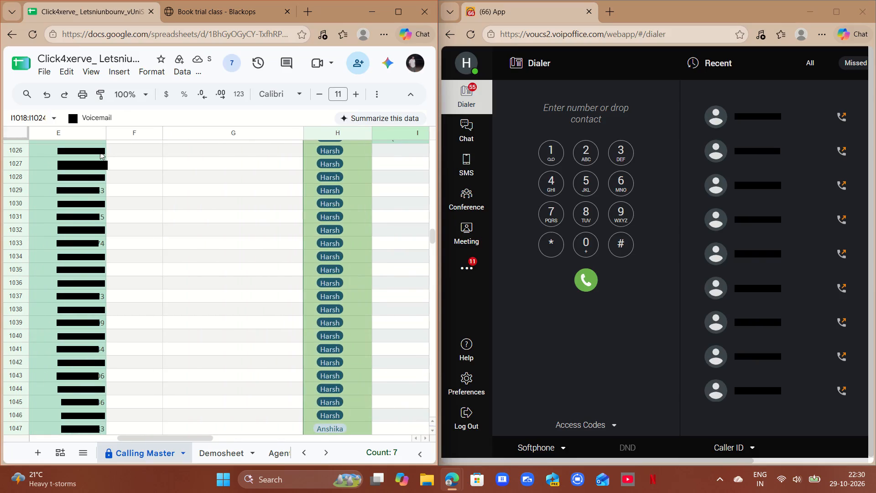
{"action": "left_click", "coordinate": [100, 152]}
{"action": "key", "text": "ctrl+c"}
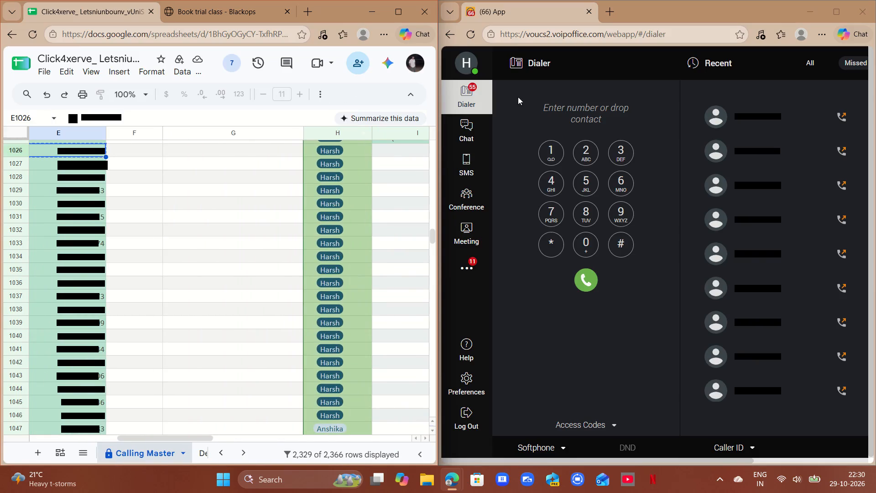
{"action": "left_click", "coordinate": [579, 114]}
{"action": "key", "text": "ctrl+v"}
{"action": "key", "text": "Return"}
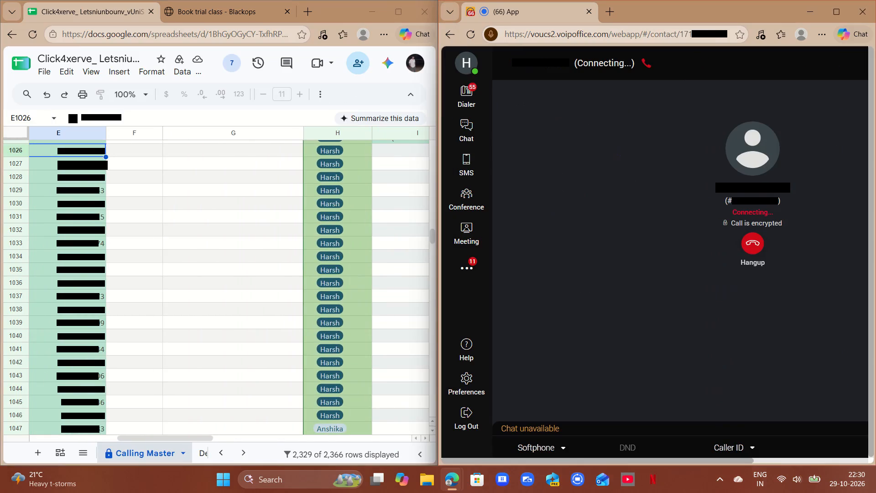
Copy the row 1027 lead's phone number from column E of the Calling Master sheet.
{"action": "left_click", "coordinate": [81, 163]}
{"action": "key", "text": "ctrl+c"}
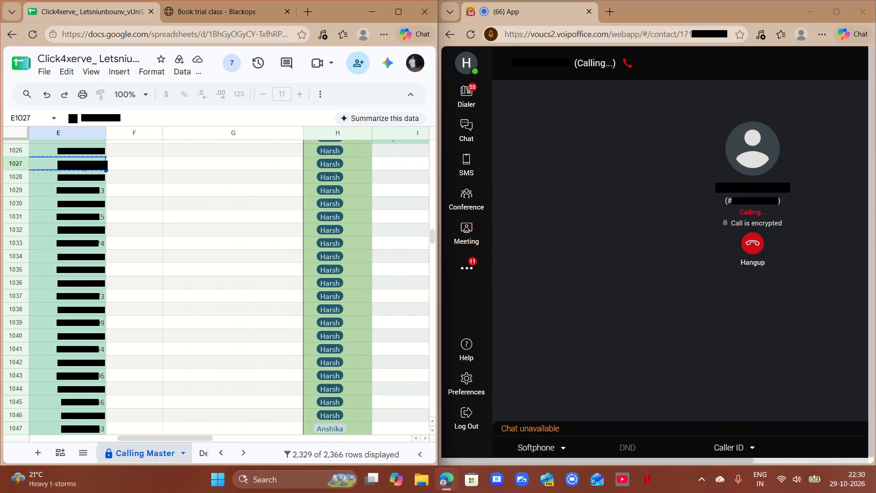
Review the agents' daily figures on the Dashboard sheet, then return to the Calling Master sheet.
{"action": "scroll", "coordinate": [125, 459], "scroll_direction": "right", "scroll_amount": 1}
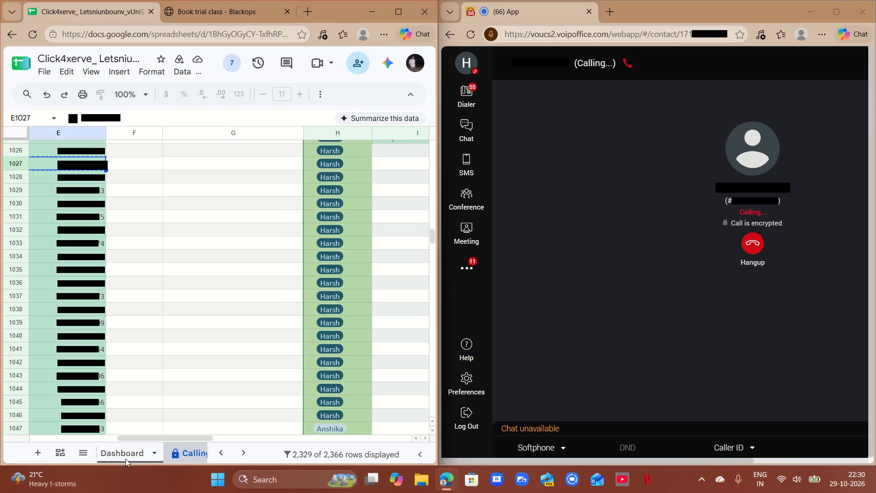
{"action": "left_click", "coordinate": [125, 459]}
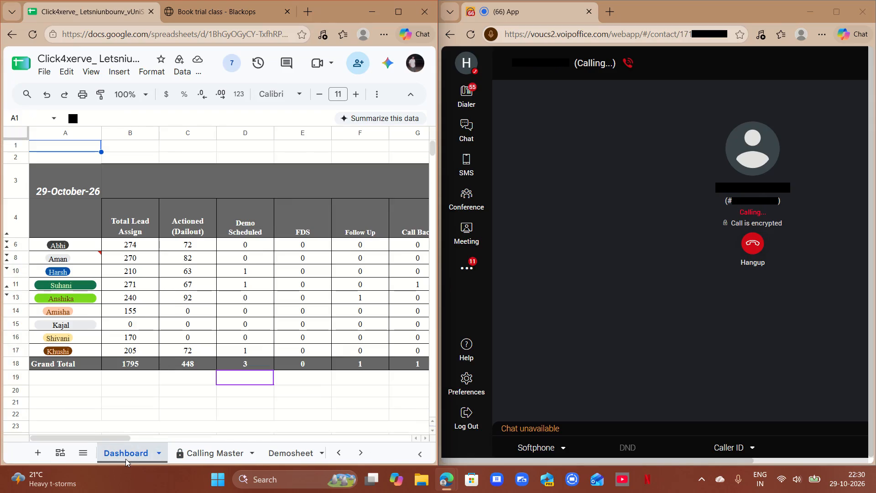
{"action": "left_click", "coordinate": [208, 456]}
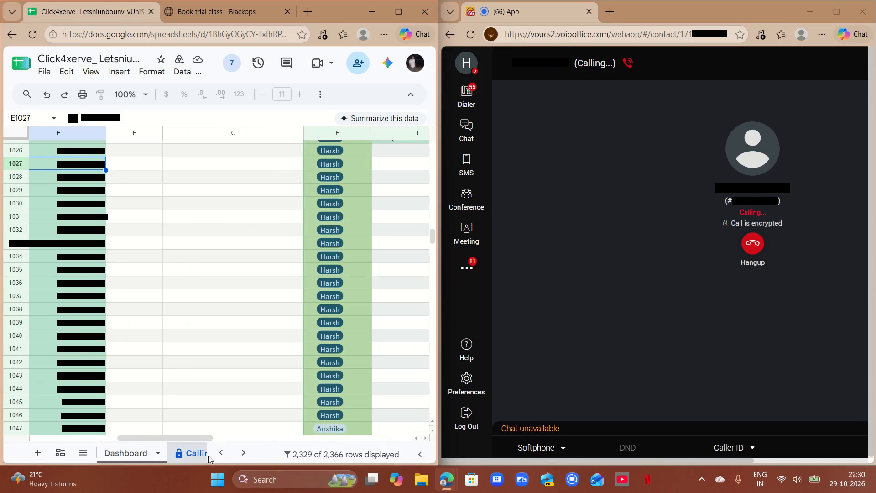
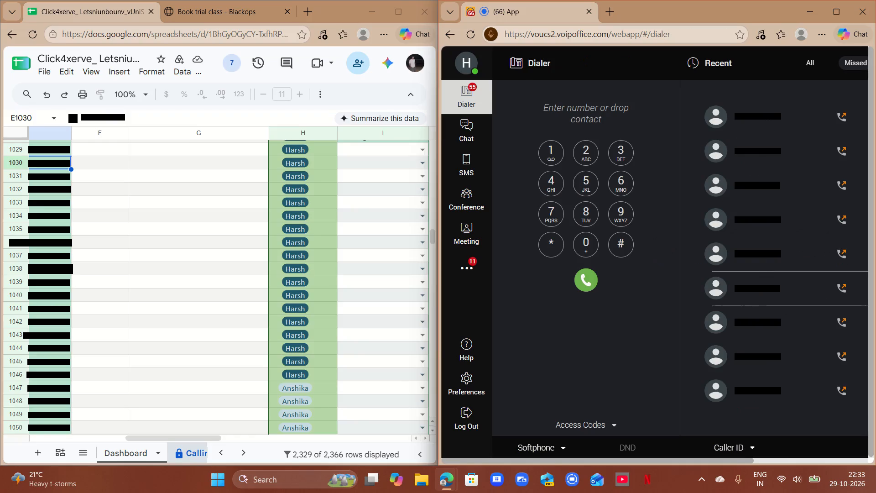
{"action": "left_click", "coordinate": [615, 107]}
{"action": "key", "text": "ctrl+v"}
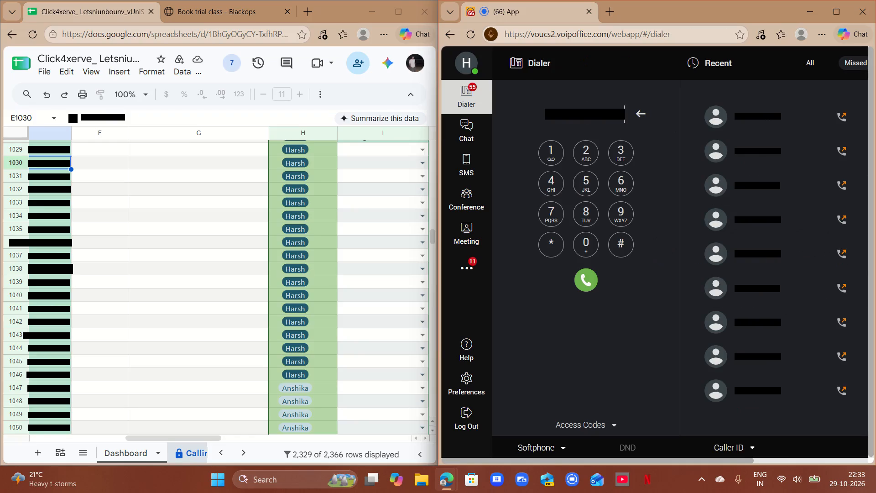
{"action": "key", "text": "Return"}
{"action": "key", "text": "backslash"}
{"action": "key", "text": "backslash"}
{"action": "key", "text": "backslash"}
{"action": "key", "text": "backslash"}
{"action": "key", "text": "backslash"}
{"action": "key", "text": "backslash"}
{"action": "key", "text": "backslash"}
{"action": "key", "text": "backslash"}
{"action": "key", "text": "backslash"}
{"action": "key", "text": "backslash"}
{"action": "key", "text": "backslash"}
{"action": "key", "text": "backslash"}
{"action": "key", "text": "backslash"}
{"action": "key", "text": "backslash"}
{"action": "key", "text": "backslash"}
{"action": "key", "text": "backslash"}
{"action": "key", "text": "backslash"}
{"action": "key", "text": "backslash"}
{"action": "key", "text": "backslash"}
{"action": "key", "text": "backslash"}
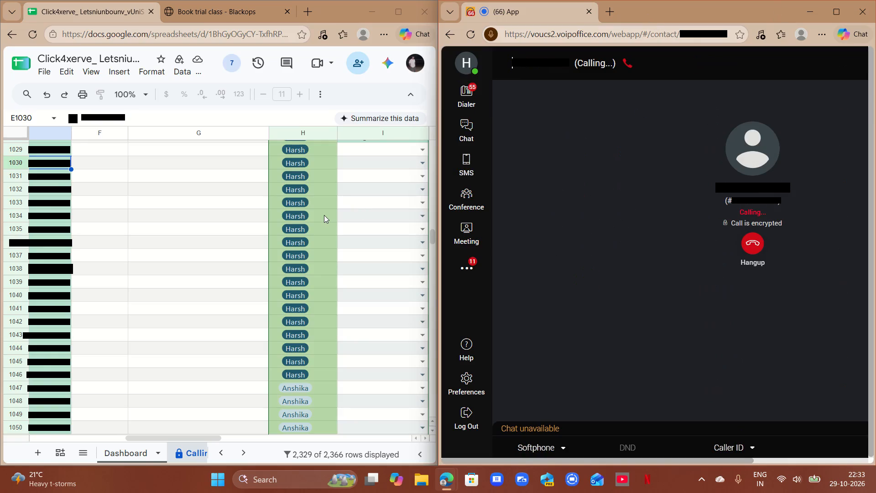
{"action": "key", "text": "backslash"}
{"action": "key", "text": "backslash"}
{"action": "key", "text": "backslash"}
Select the row 1031 lead's phone number in column E of the calling sheet.
{"action": "left_click", "coordinate": [64, 178]}
{"action": "key", "text": "backslash"}
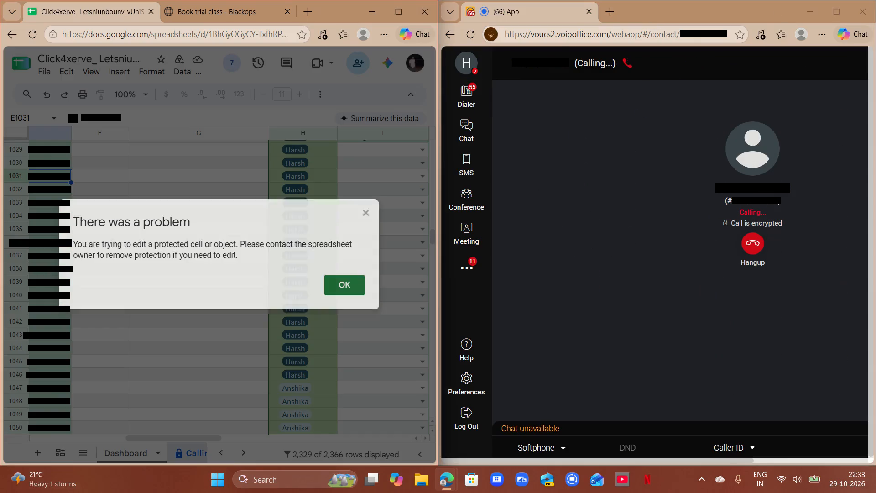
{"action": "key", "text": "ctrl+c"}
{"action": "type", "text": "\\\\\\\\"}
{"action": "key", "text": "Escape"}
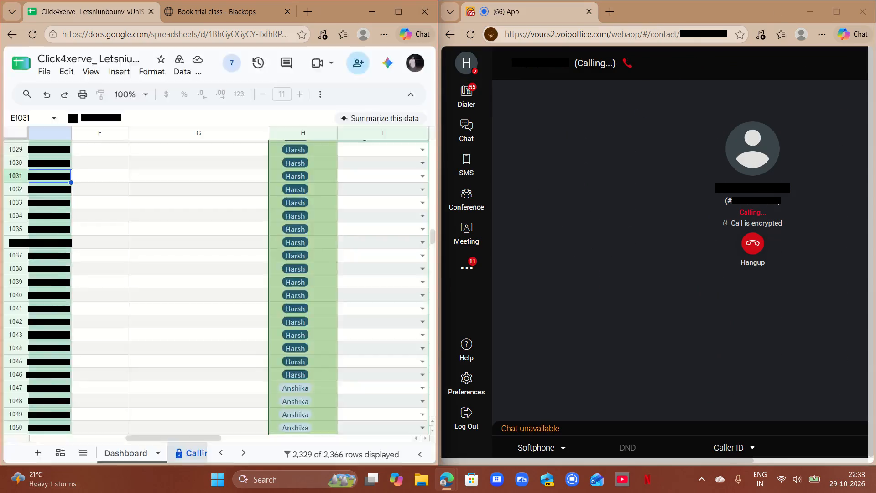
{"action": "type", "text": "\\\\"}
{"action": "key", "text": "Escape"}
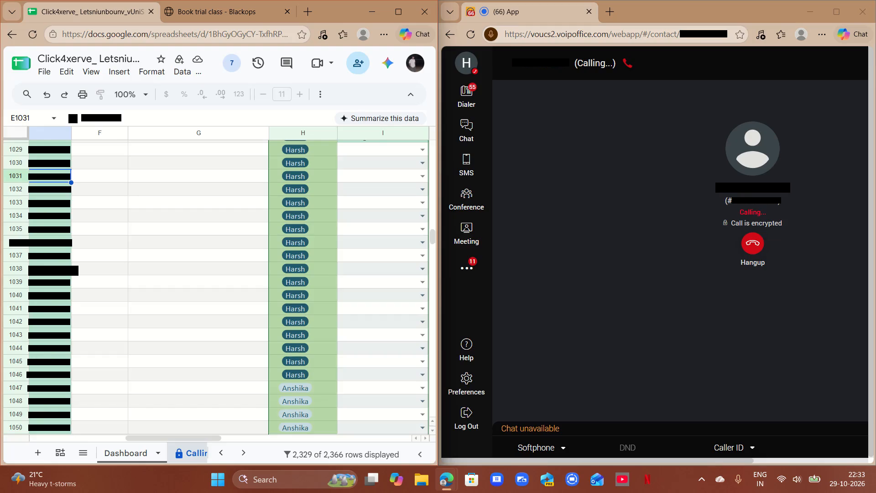
Copy the row 1031 lead's phone number from column E and call it in the web dialer.
{"action": "key", "text": "ctrl+c"}
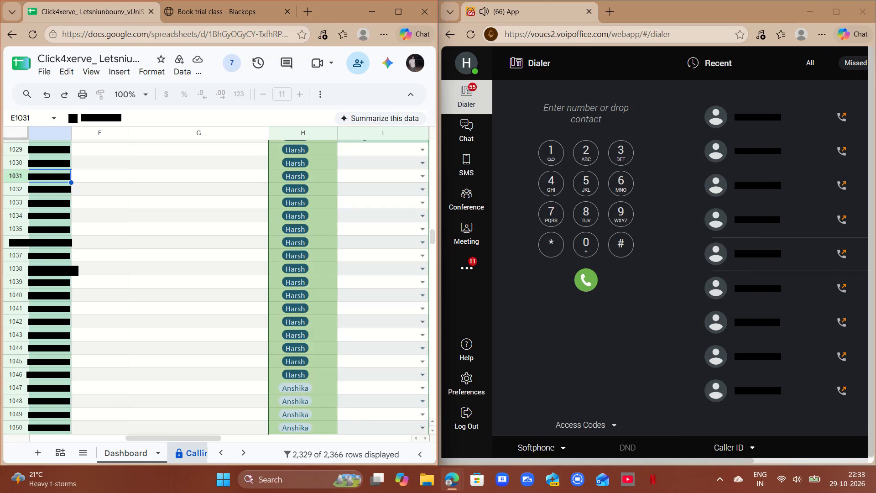
{"action": "left_click", "coordinate": [560, 132]}
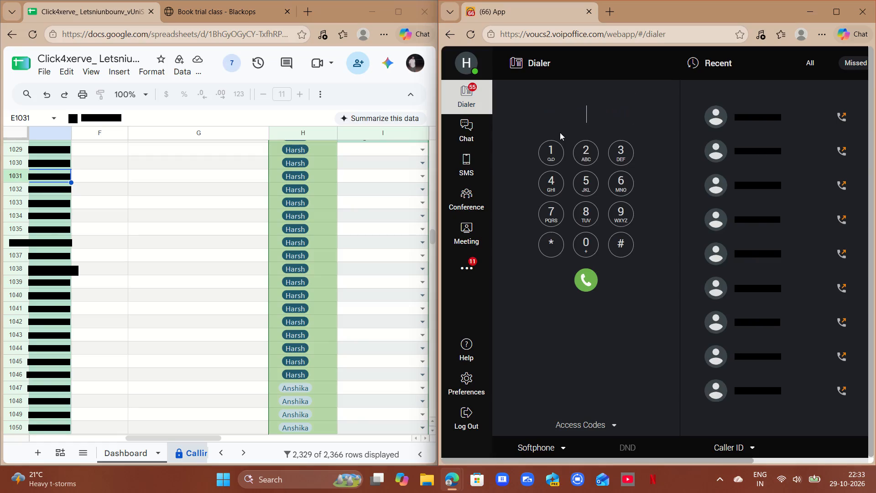
{"action": "key", "text": "ctrl+v"}
{"action": "key", "text": "Return"}
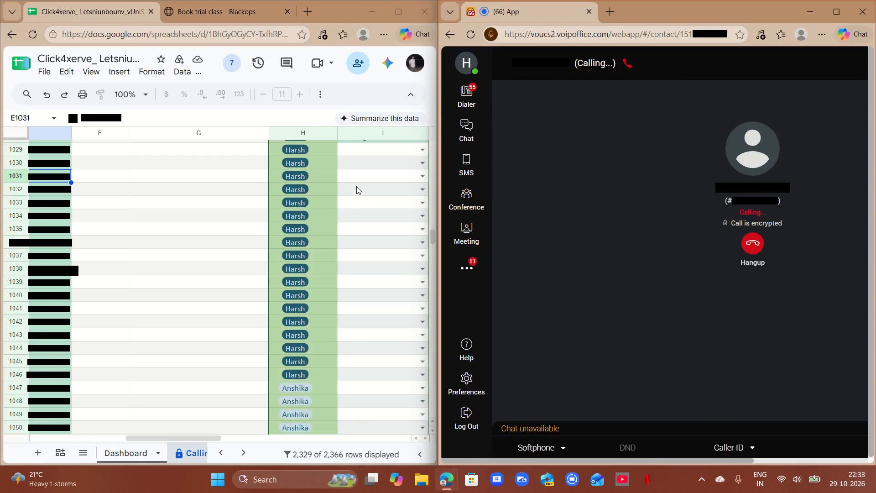
Set the row 1030 lead's status in column I to Ni (Not Intersted).
{"action": "left_click", "coordinate": [381, 160]}
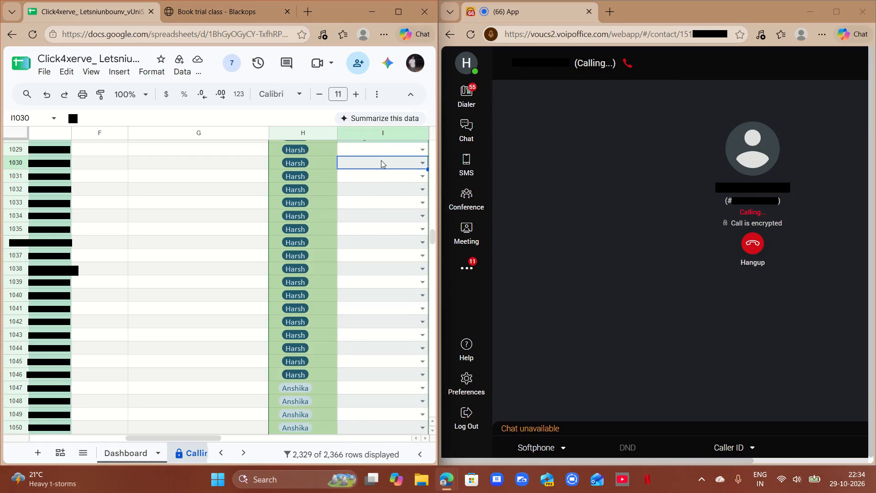
{"action": "key", "text": "n"}
{"action": "key", "text": "Return"}
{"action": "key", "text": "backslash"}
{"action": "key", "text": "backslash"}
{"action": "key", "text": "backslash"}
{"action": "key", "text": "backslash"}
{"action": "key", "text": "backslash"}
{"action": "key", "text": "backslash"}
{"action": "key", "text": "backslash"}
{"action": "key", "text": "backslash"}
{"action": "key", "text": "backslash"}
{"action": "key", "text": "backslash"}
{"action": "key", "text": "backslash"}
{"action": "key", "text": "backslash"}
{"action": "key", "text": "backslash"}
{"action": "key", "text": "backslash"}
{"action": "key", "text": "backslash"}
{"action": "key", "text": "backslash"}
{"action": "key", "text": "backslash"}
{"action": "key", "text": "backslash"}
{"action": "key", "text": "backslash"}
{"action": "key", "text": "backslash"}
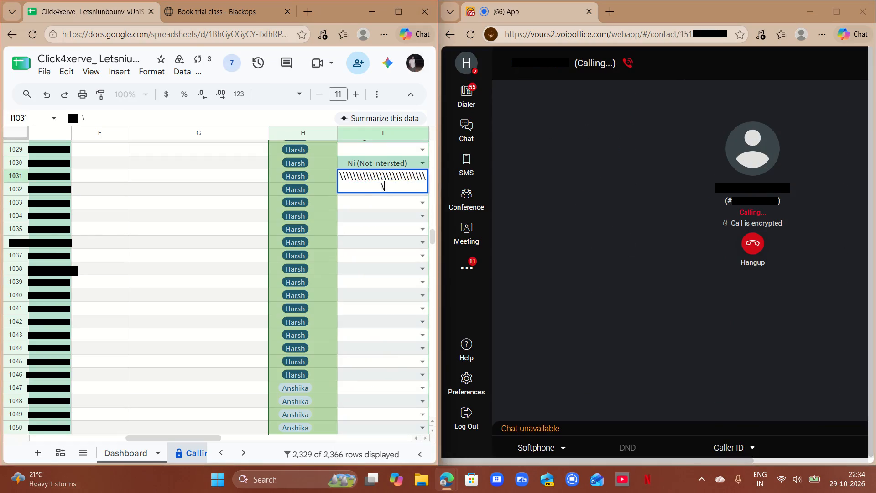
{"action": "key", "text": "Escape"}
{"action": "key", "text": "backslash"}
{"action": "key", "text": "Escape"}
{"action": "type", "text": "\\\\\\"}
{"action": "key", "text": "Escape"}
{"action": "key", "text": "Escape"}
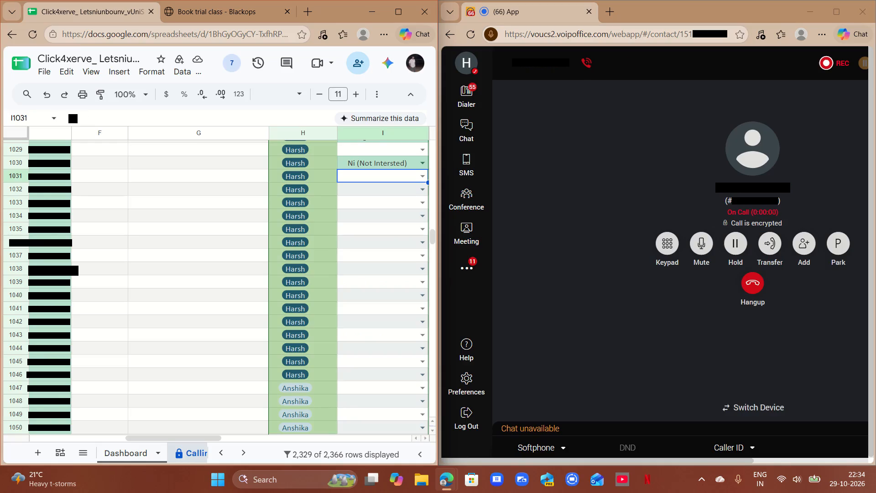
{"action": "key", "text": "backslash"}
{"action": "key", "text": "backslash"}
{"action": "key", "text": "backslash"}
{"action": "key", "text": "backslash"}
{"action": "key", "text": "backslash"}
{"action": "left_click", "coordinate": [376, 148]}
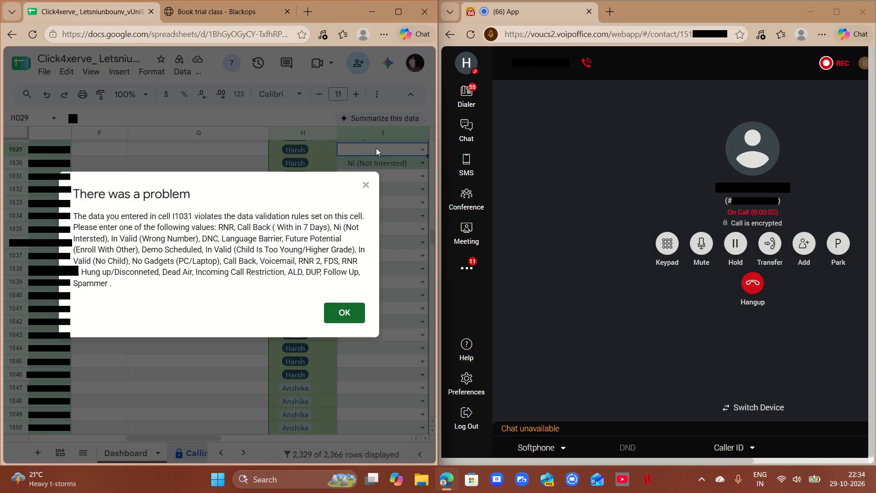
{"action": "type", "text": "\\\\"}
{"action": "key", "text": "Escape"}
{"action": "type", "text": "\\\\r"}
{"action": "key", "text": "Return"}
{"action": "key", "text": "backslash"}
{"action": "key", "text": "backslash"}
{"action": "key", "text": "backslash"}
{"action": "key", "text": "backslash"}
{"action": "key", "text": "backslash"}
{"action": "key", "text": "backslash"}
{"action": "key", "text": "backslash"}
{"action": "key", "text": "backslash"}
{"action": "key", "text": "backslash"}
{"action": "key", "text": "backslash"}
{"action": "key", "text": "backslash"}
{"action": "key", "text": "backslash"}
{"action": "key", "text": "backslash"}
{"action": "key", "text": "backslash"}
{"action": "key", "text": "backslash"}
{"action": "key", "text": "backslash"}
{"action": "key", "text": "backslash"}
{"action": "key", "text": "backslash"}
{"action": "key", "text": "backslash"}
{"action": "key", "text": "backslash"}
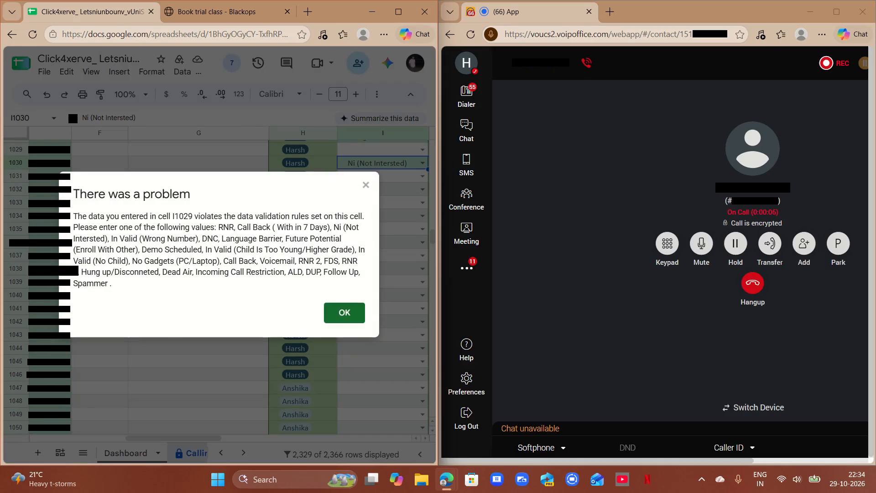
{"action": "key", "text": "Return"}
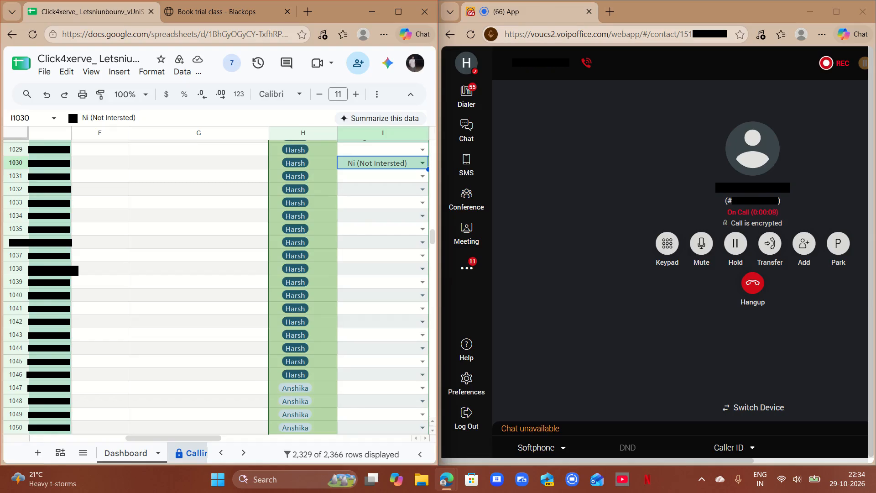
Set the row 1029 lead's status in column I to RNR.
{"action": "key", "text": "Up"}
{"action": "key", "text": "r"}
{"action": "key", "text": "Return"}
Hang up the current call and call the row 1032 lead using the phone number copied from column E.
{"action": "left_click", "coordinate": [752, 283]}
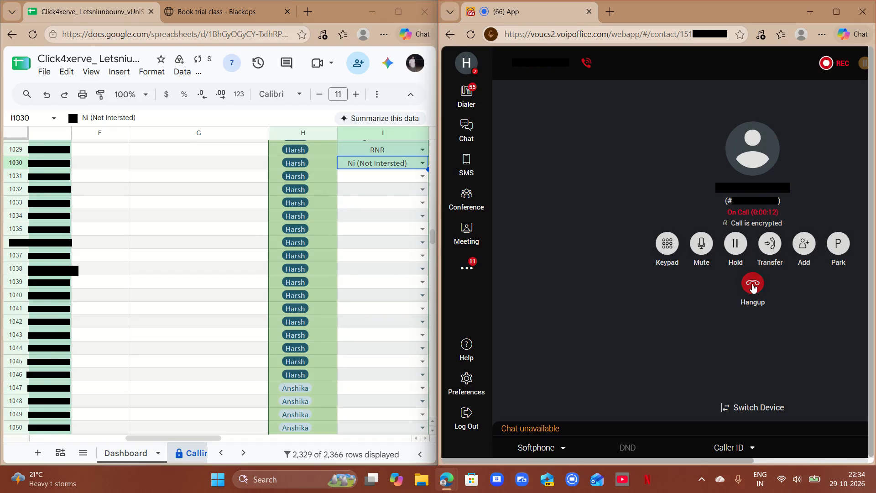
{"action": "scroll", "coordinate": [257, 235], "scroll_direction": "down", "scroll_amount": 1}
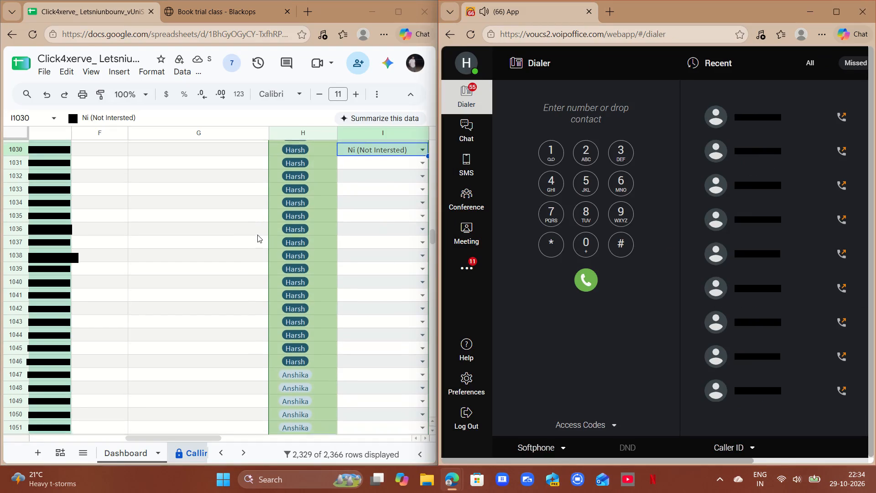
{"action": "scroll", "coordinate": [257, 235], "scroll_direction": "down", "scroll_amount": 1}
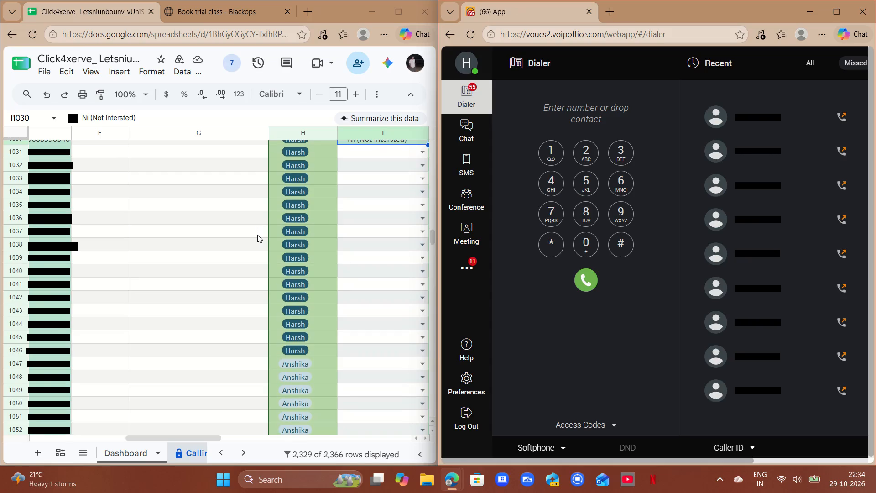
{"action": "left_click", "coordinate": [57, 168]}
{"action": "key", "text": "ctrl+c"}
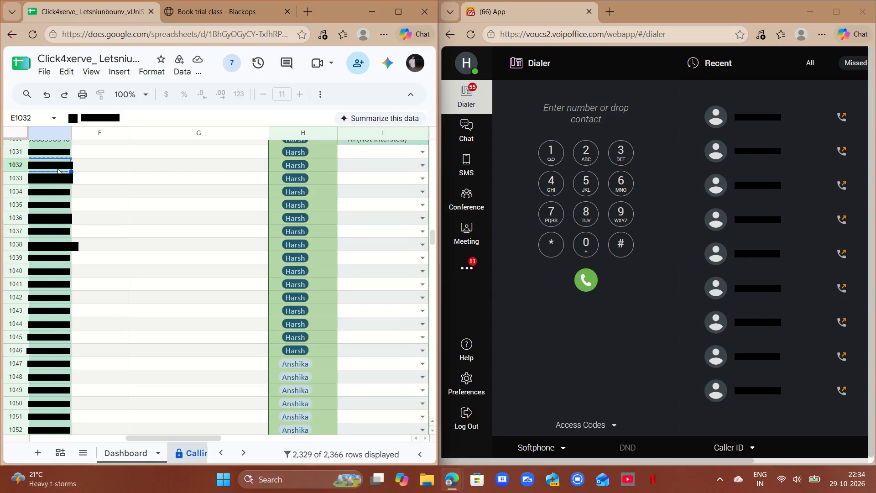
{"action": "left_click", "coordinate": [589, 126]}
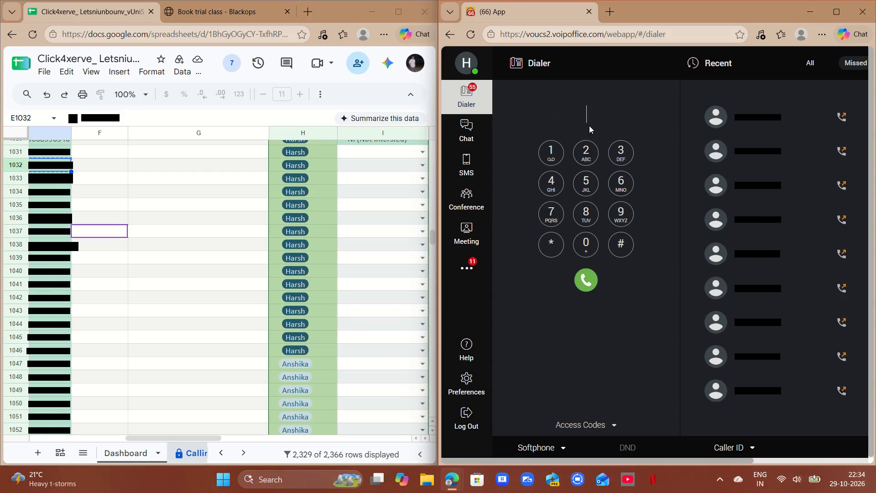
{"action": "key", "text": "ctrl+v"}
{"action": "key", "text": "Return"}
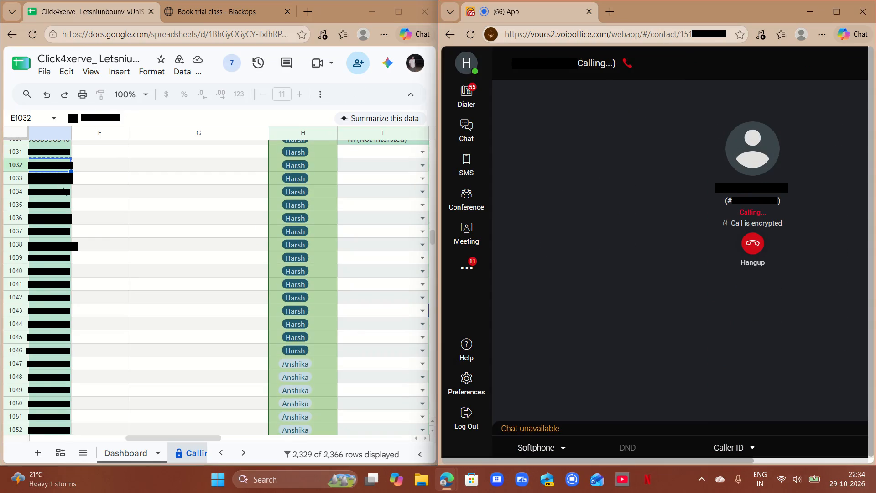
Copy the row 1033 lead's phone number from column E, end the ongoing call and dial the copied number.
{"action": "left_click", "coordinate": [63, 181]}
{"action": "key", "text": "ctrl+c"}
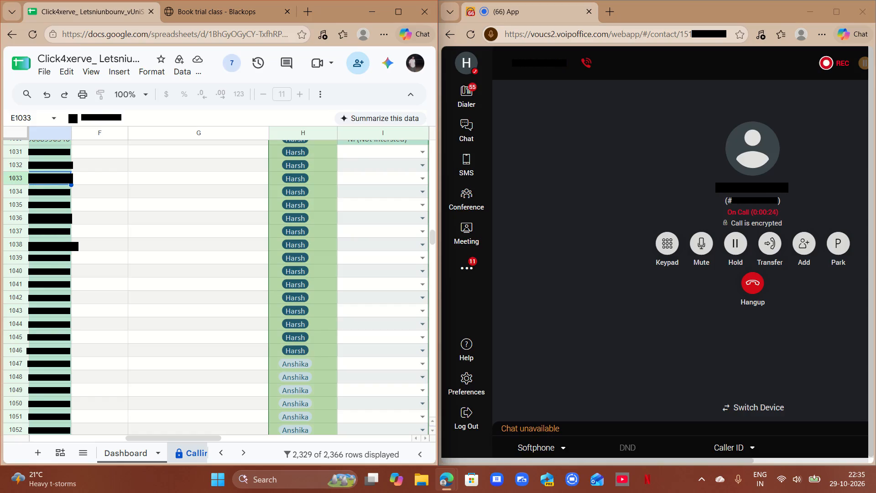
{"action": "left_click", "coordinate": [759, 283]}
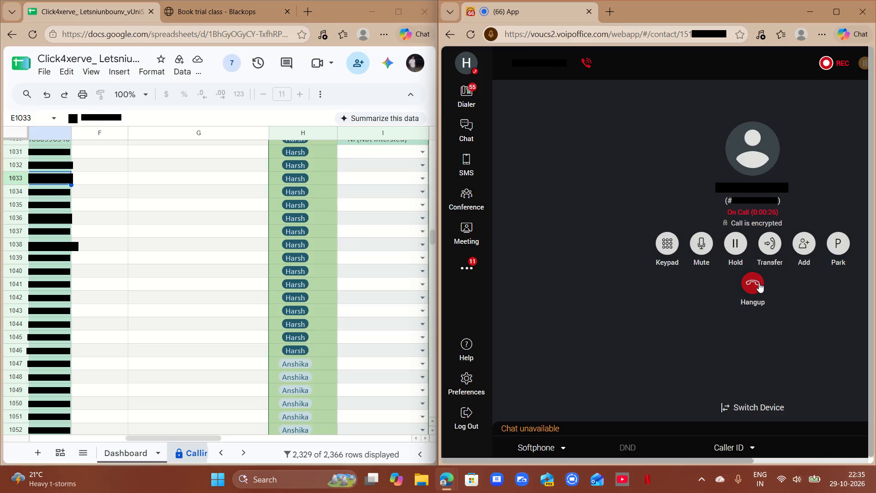
{"action": "left_click", "coordinate": [599, 102]}
{"action": "key", "text": "ctrl+v"}
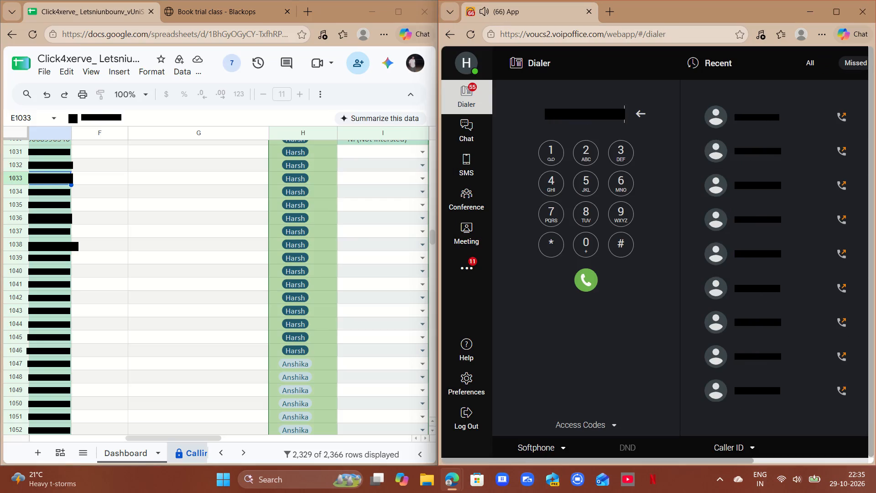
{"action": "key", "text": "Return"}
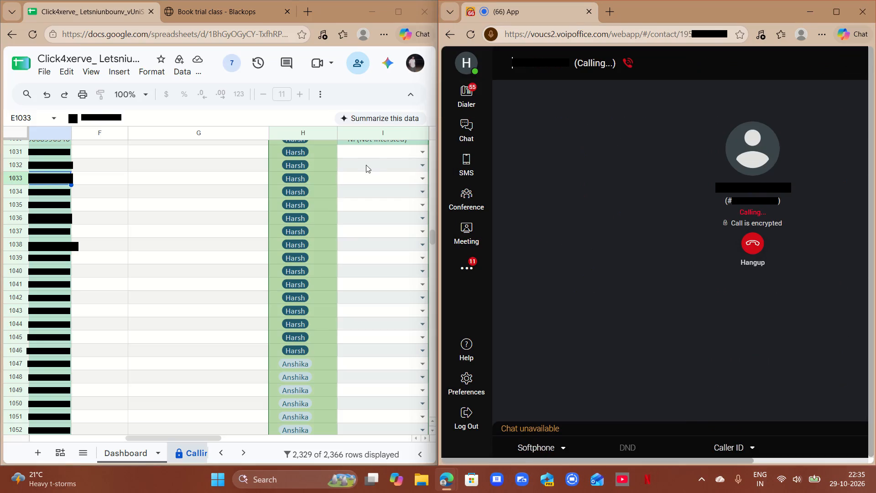
Set the lead status in column I to Ni (Not Intersted) for row 1032 and RNR for row 1031.
{"action": "left_click", "coordinate": [367, 164]}
{"action": "key", "text": "m"}
{"action": "key", "text": "BackSpace"}
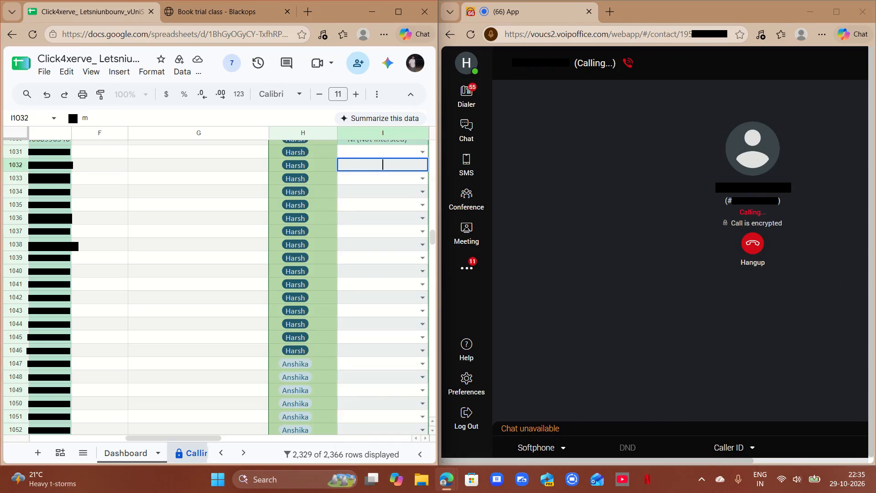
{"action": "key", "text": "n"}
{"action": "key", "text": "Return"}
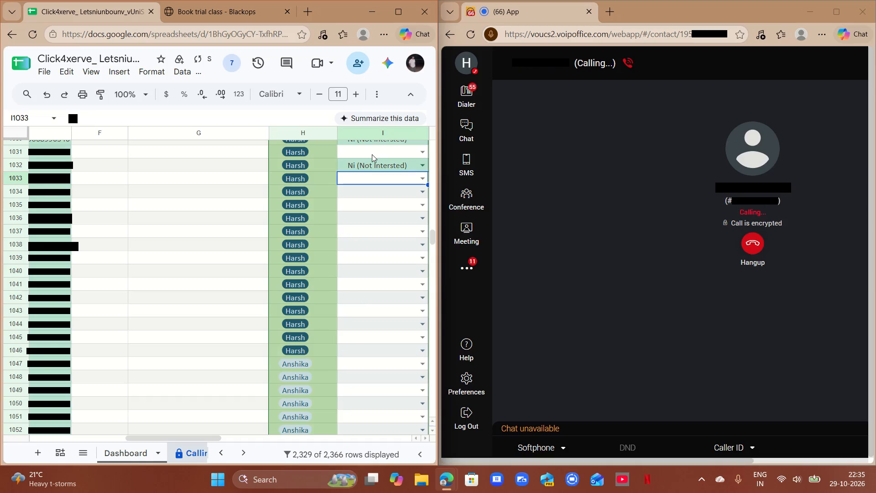
{"action": "left_click", "coordinate": [372, 154]}
{"action": "key", "text": "r"}
{"action": "key", "text": "Return"}
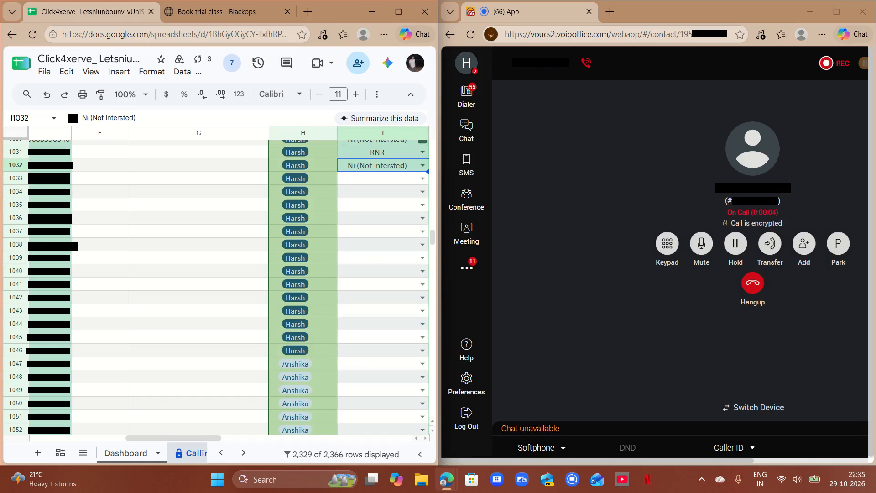
Hang up the current call and call the row 1034 lead using the phone number copied from column E.
{"action": "left_click", "coordinate": [756, 278]}
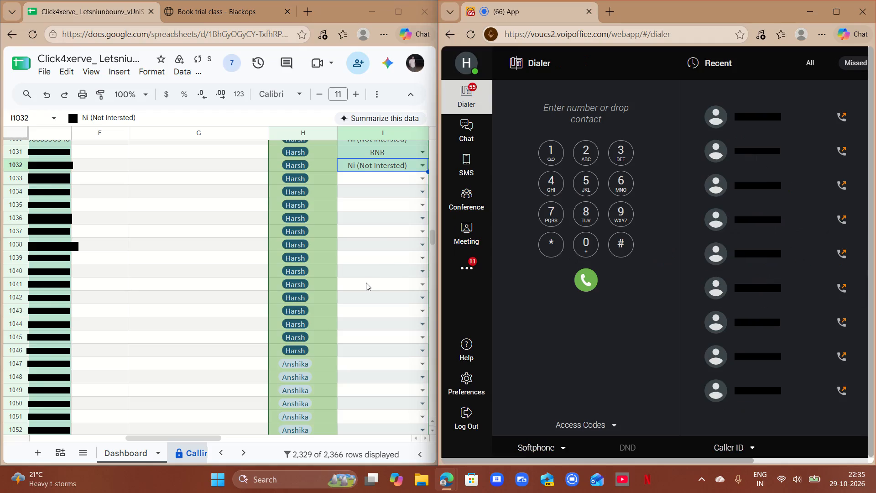
{"action": "scroll", "coordinate": [373, 232], "scroll_direction": "down", "scroll_amount": 1}
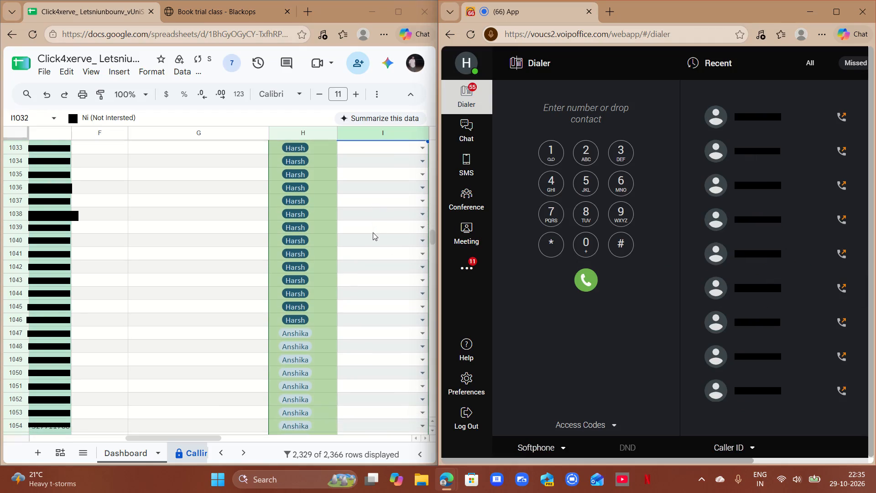
{"action": "left_click", "coordinate": [58, 164]}
{"action": "key", "text": "ctrl+c"}
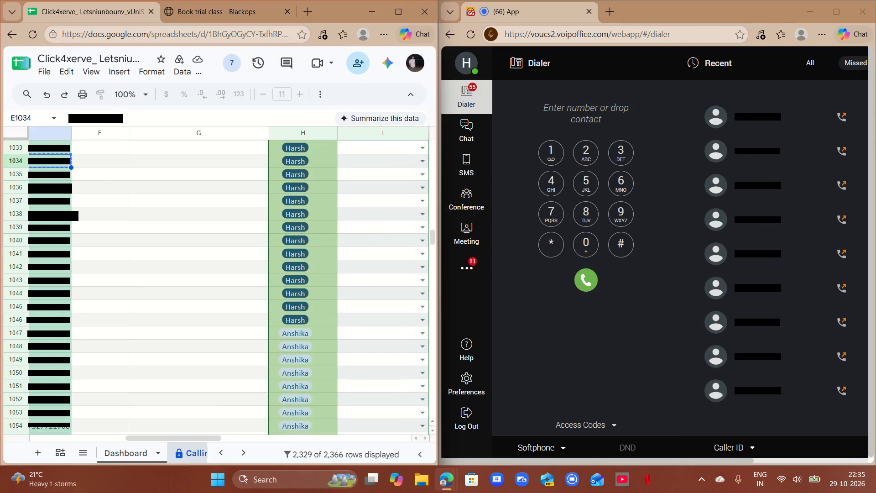
{"action": "left_click", "coordinate": [552, 109]}
{"action": "key", "text": "ctrl+v"}
{"action": "key", "text": "Return"}
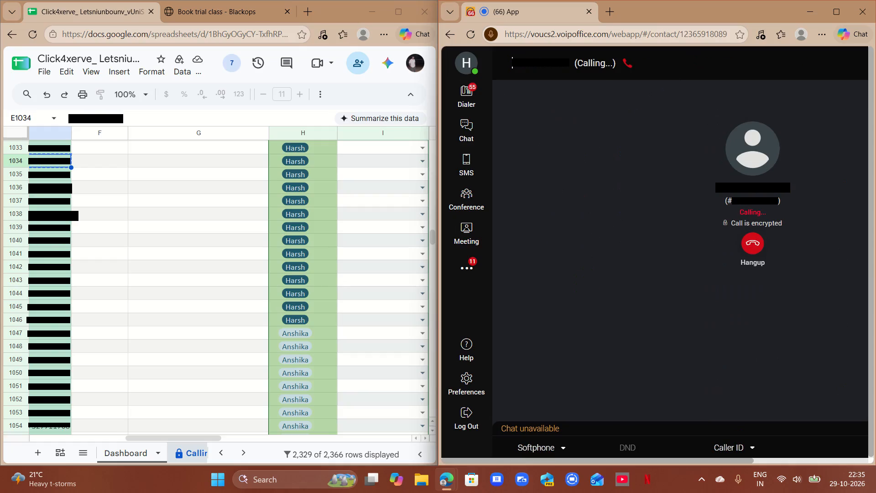
Copy the row 1035 lead's phone number from column E, end the ongoing call and dial the copied number.
{"action": "left_click", "coordinate": [59, 174]}
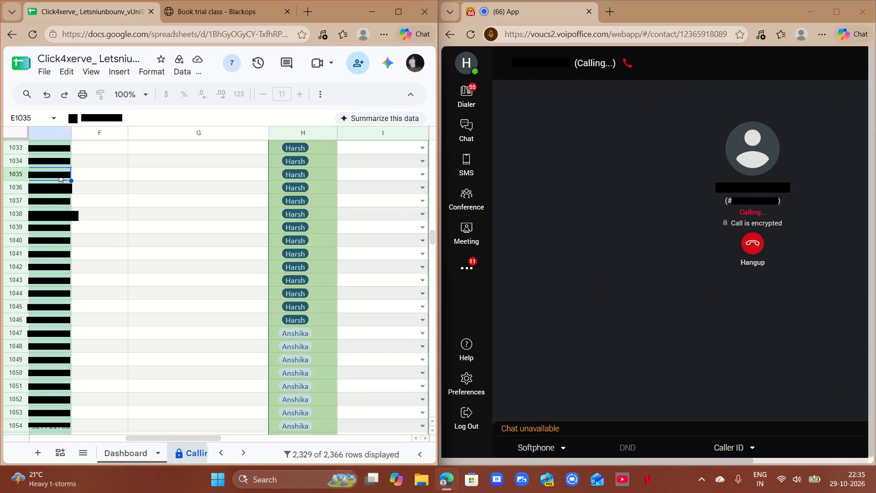
{"action": "key", "text": "ctrl+c"}
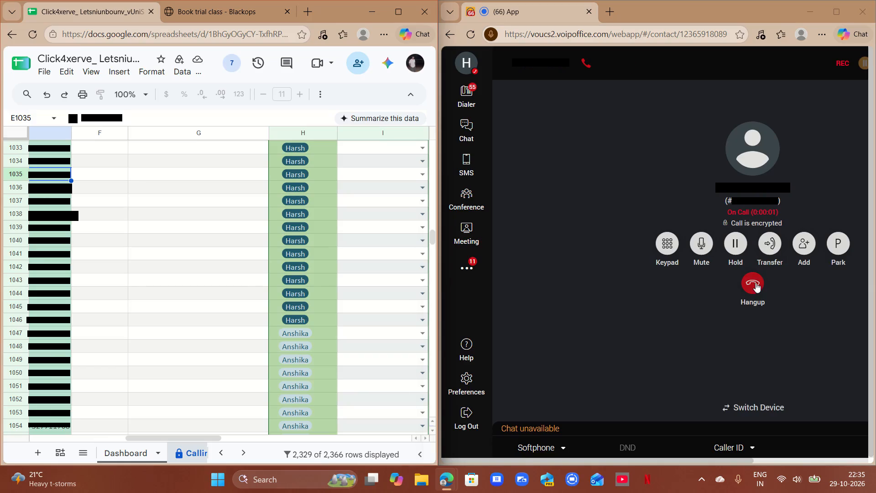
{"action": "left_click", "coordinate": [756, 283]}
{"action": "left_click", "coordinate": [574, 105]}
{"action": "key", "text": "ctrl+v"}
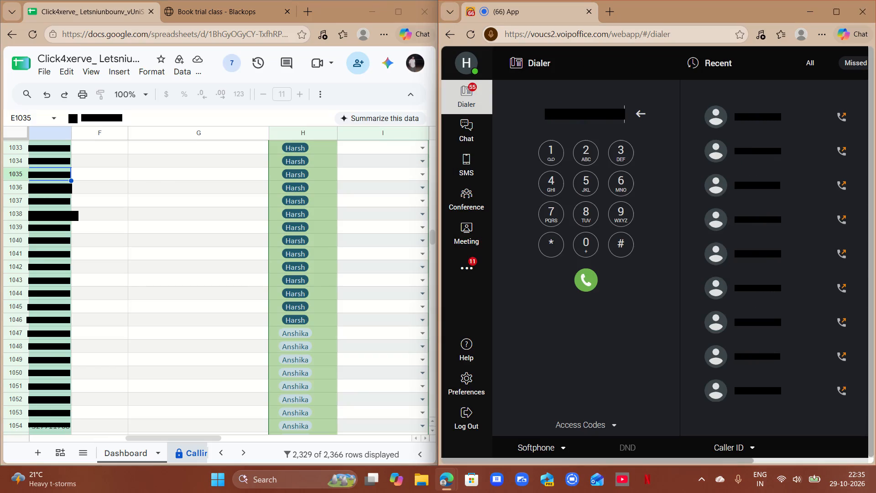
{"action": "key", "text": "Return"}
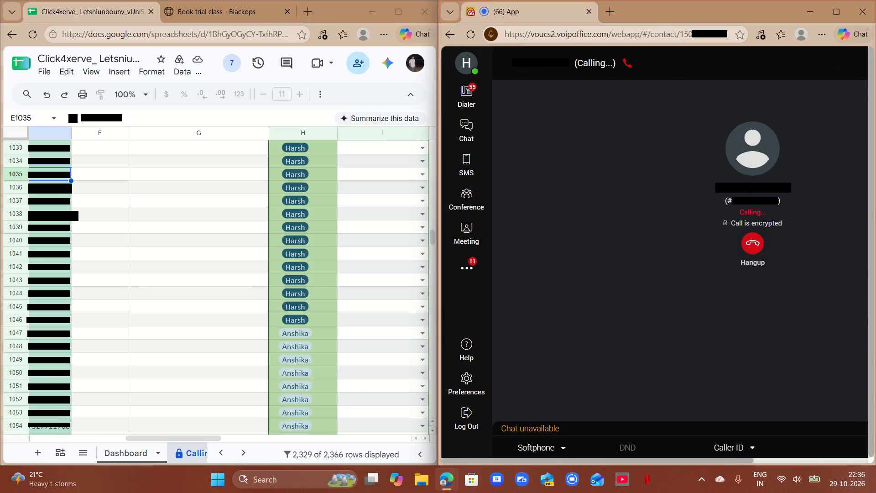
Copy the row 1036 lead's phone number from column E and dial it in the web dialer.
{"action": "left_click", "coordinate": [47, 186]}
{"action": "key", "text": "ctrl+c"}
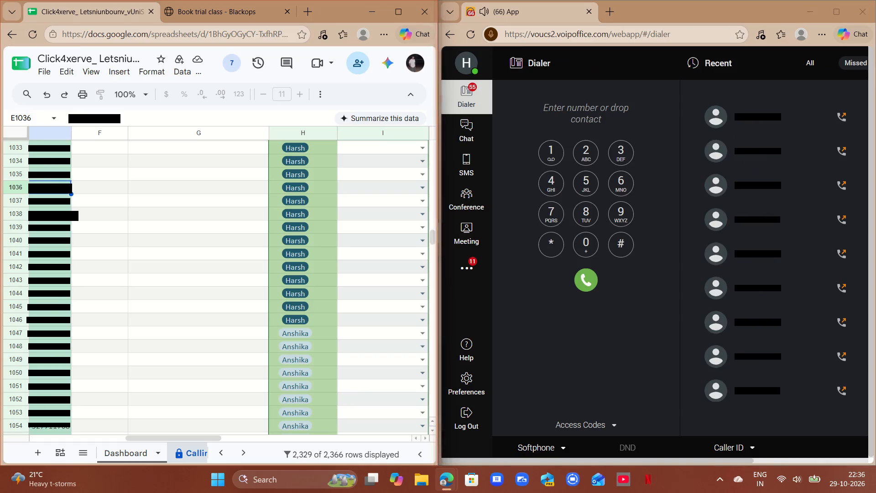
{"action": "left_click", "coordinate": [602, 114]}
{"action": "key", "text": "ctrl+v"}
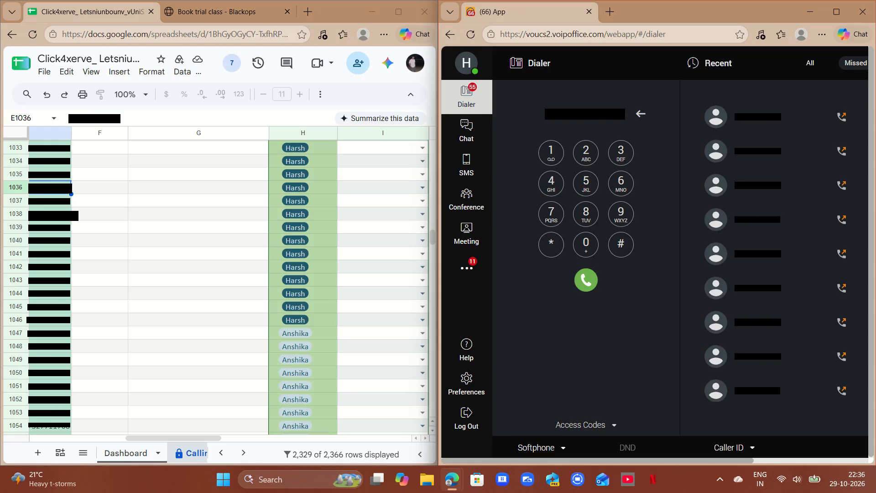
{"action": "key", "text": "Return"}
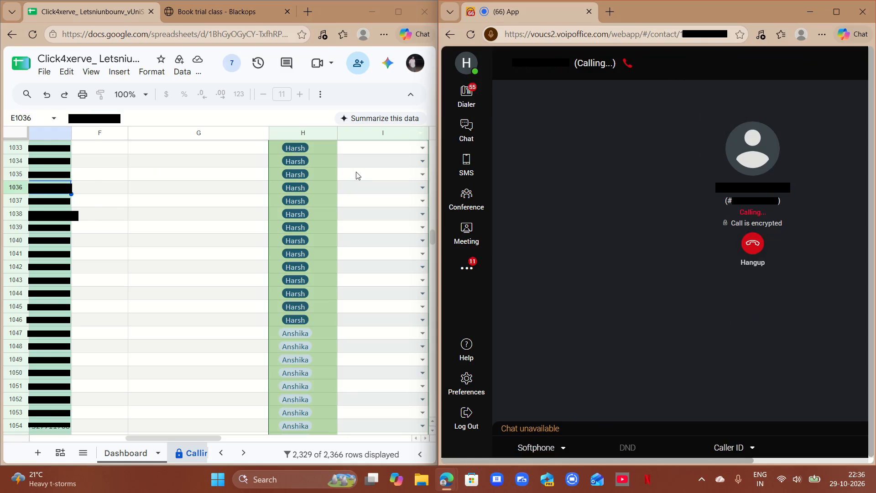
Set the column I lead status to Hung up/Disconneted for row 1035 and RNR for row 1036, and end the call.
{"action": "left_click", "coordinate": [356, 172]}
{"action": "key", "text": "h"}
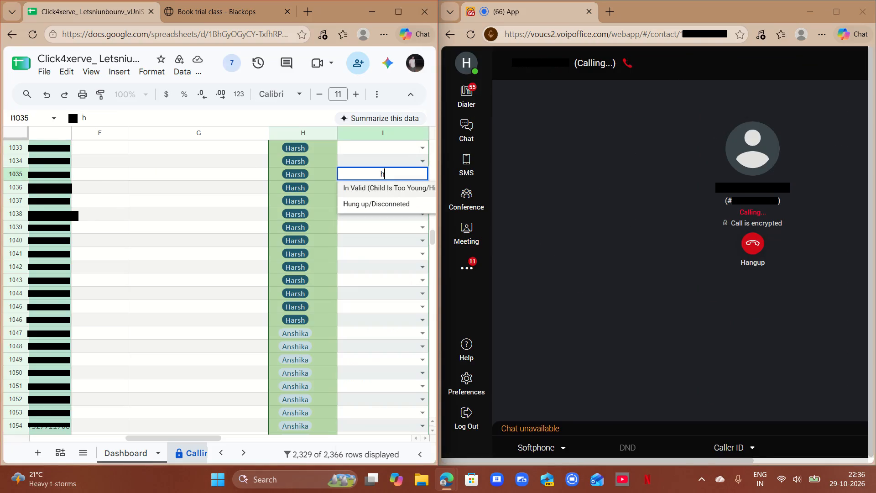
{"action": "key", "text": "Up"}
{"action": "key", "text": "Return"}
{"action": "key", "text": "r"}
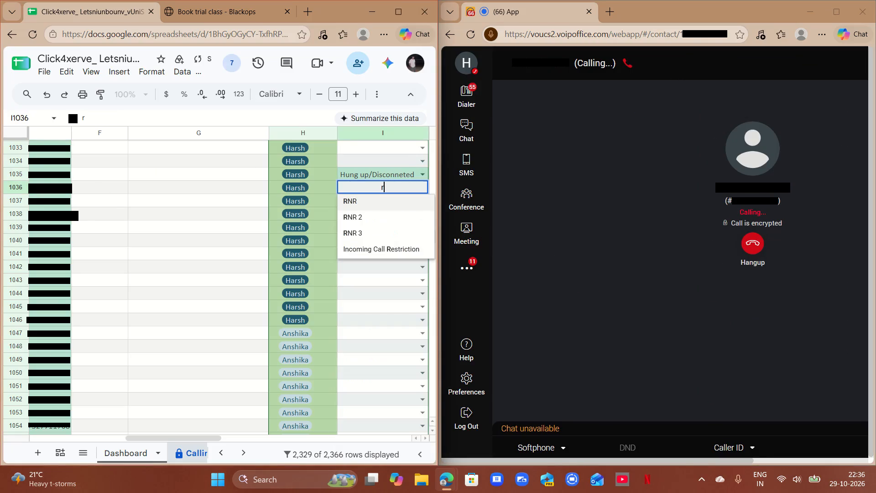
{"action": "key", "text": "Return"}
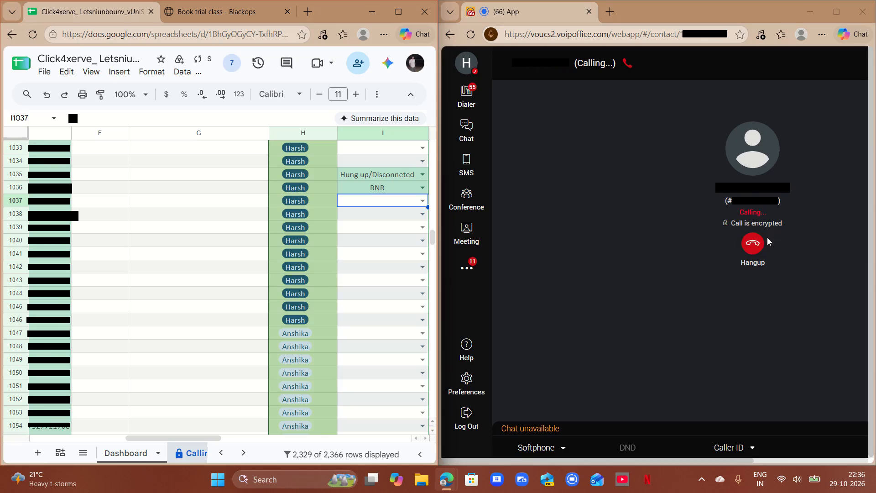
{"action": "left_click", "coordinate": [755, 242]}
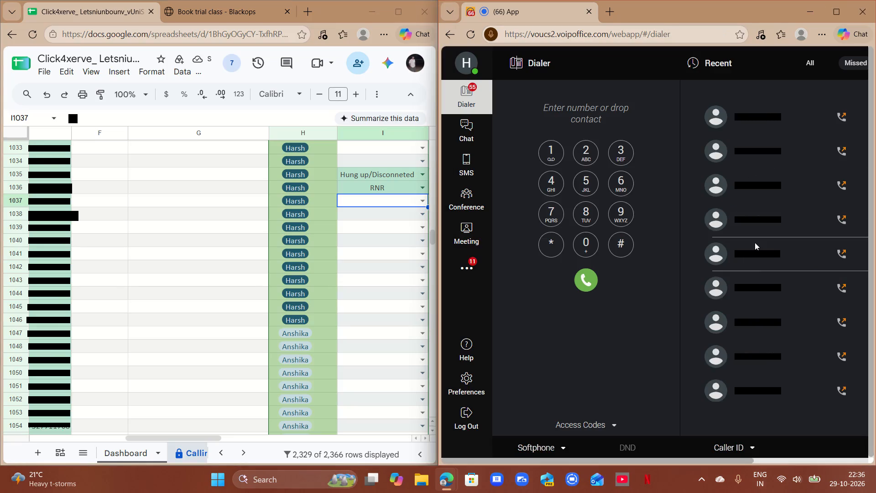
Set the lead status in column I to RNR for row 1033 and Voicemail for row 1034.
{"action": "left_click", "coordinate": [405, 147]}
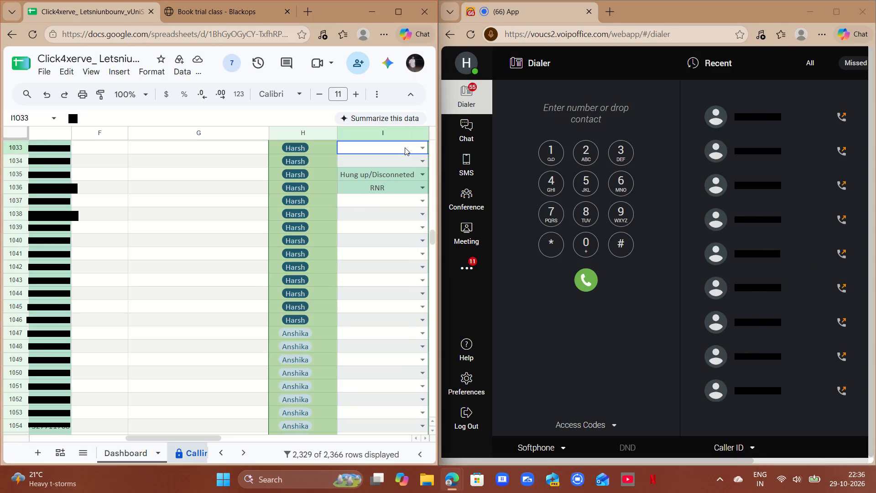
{"action": "key", "text": "r"}
{"action": "key", "text": "Return"}
{"action": "key", "text": "v"}
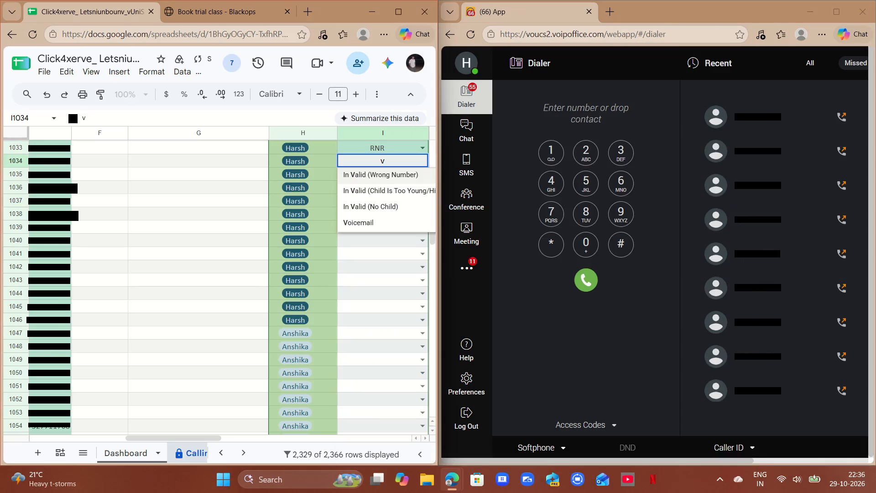
{"action": "key", "text": "Up"}
{"action": "key", "text": "Return"}
Copy the row 1037 lead's phone number from column E and call it in the dialer.
{"action": "scroll", "coordinate": [405, 147], "scroll_direction": "down", "scroll_amount": 1}
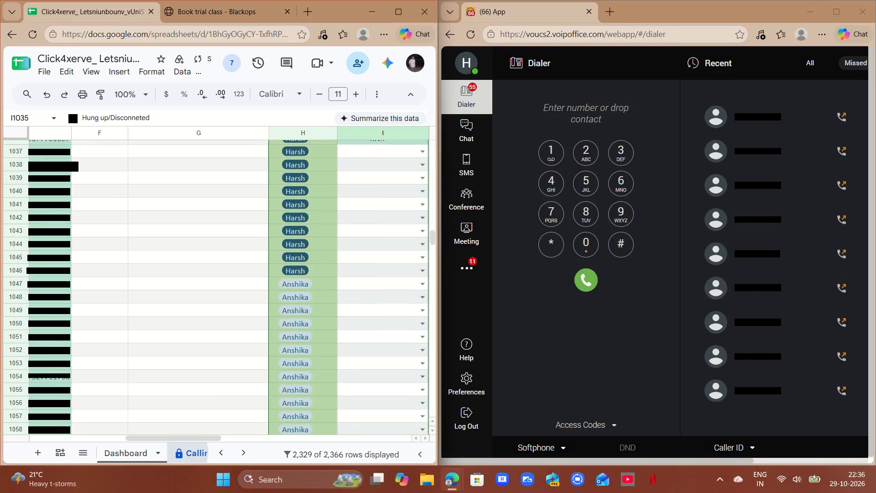
{"action": "scroll", "coordinate": [405, 147], "scroll_direction": "down", "scroll_amount": 2}
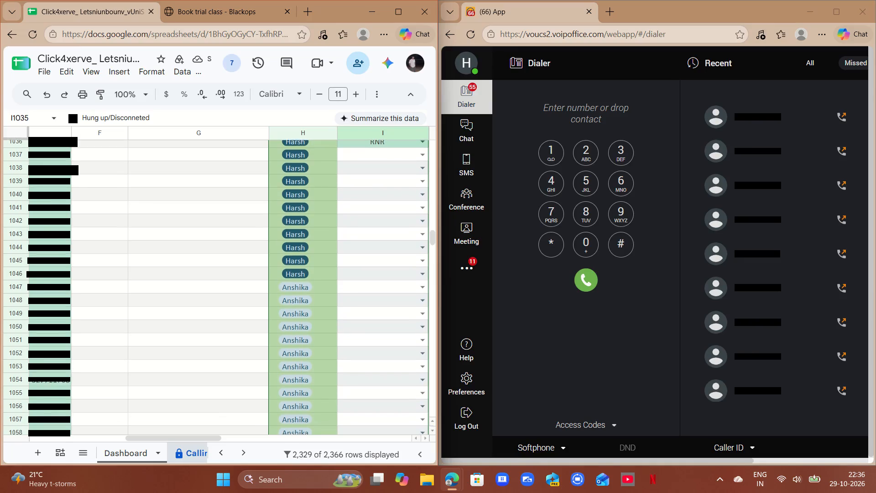
{"action": "scroll", "coordinate": [405, 147], "scroll_direction": "down", "scroll_amount": 1}
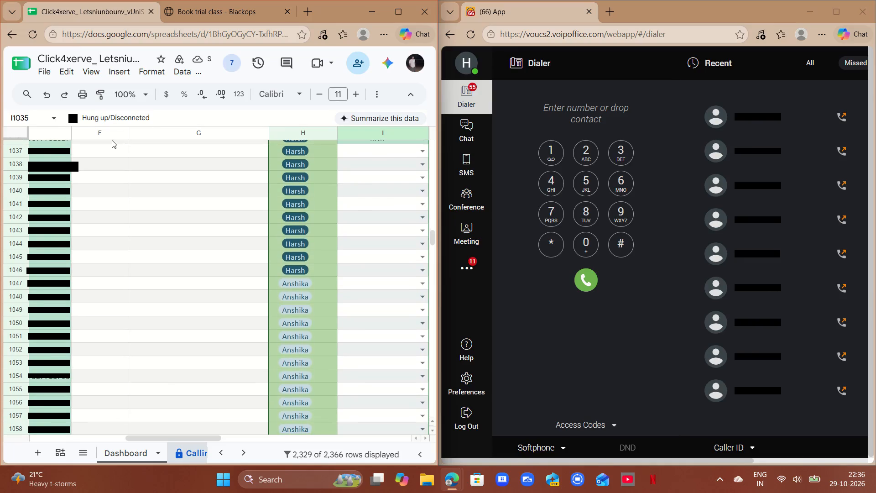
{"action": "left_click", "coordinate": [61, 149]}
{"action": "key", "text": "ctrl+c"}
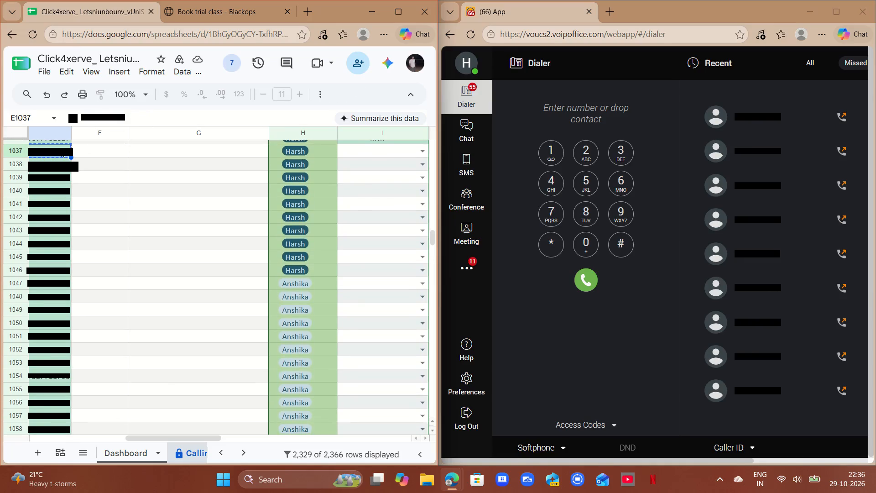
{"action": "left_click", "coordinate": [570, 116]}
{"action": "key", "text": "ctrl+v"}
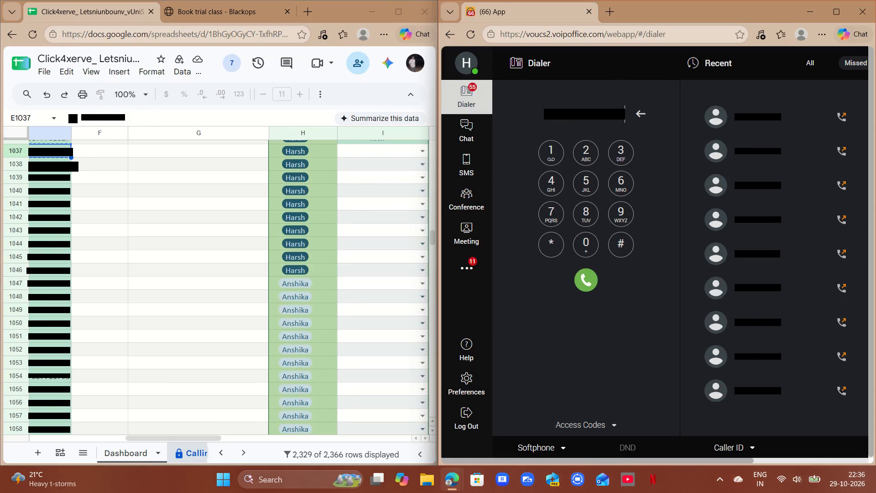
{"action": "key", "text": "Return"}
Copy the row 1038 lead's phone number from column E, end the ongoing call and dial the copied number.
{"action": "left_click", "coordinate": [48, 168]}
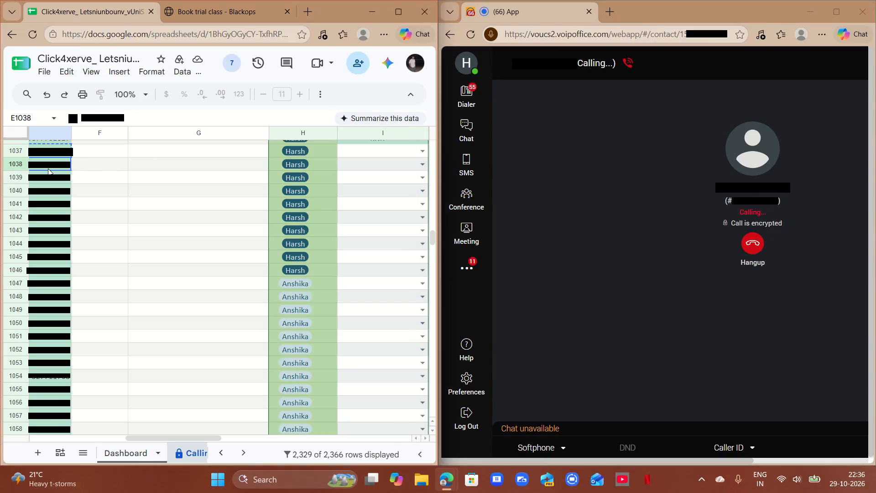
{"action": "key", "text": "ctrl+c"}
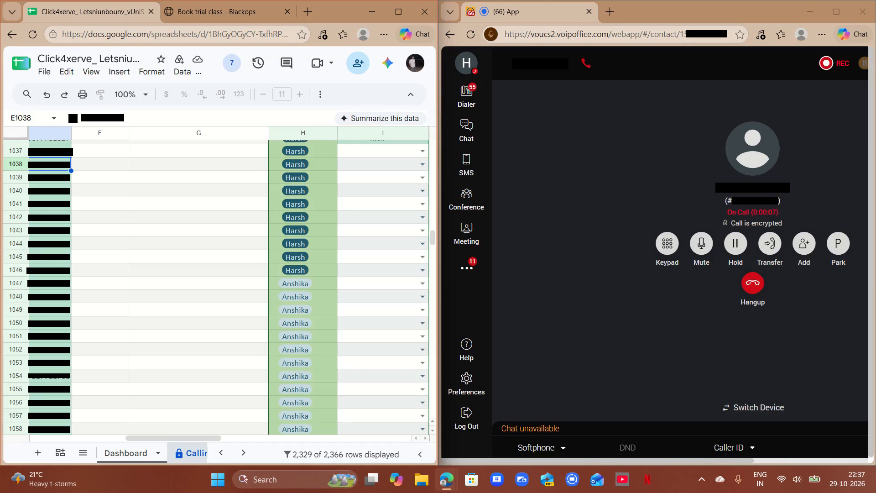
{"action": "left_click", "coordinate": [756, 279]}
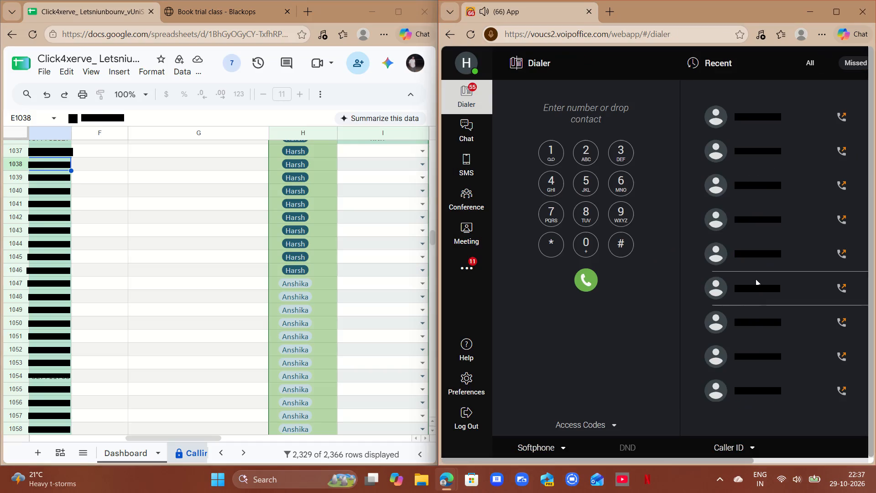
{"action": "left_click", "coordinate": [589, 105]}
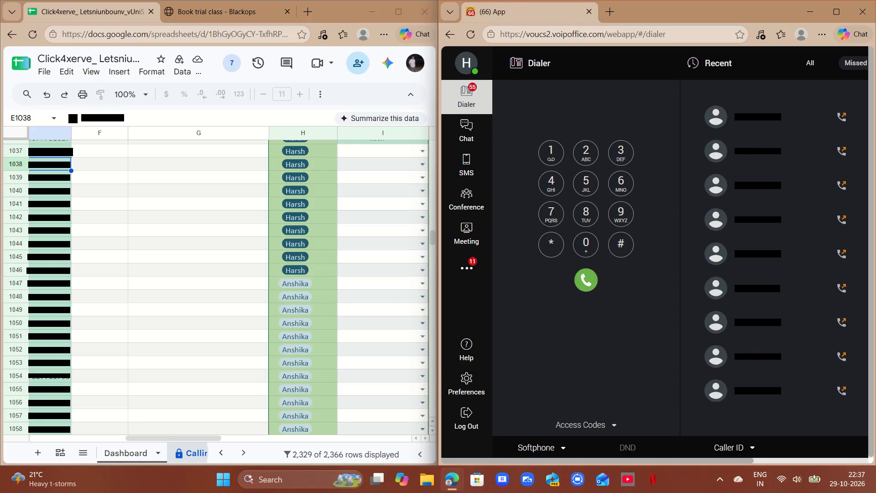
{"action": "key", "text": "ctrl+v"}
{"action": "key", "text": "Return"}
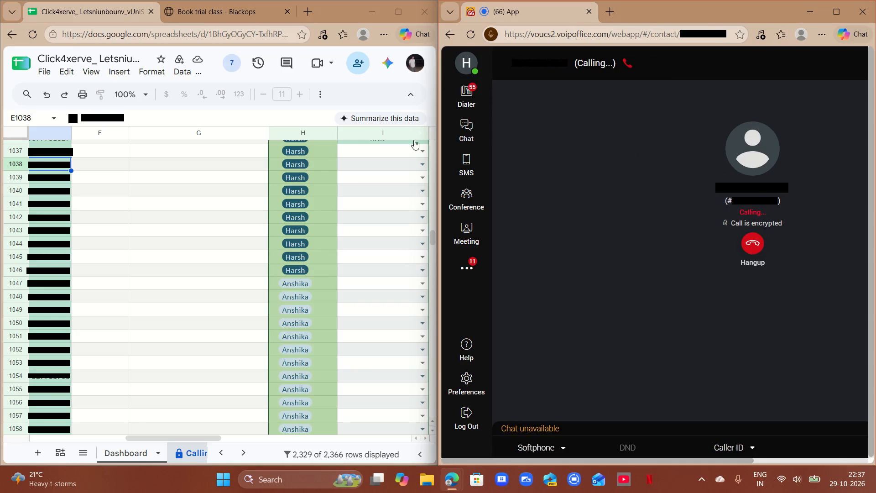
Set the lead status in column I to Hung up/Disconneted for row 1037.
{"action": "left_click", "coordinate": [380, 153]}
{"action": "key", "text": "h"}
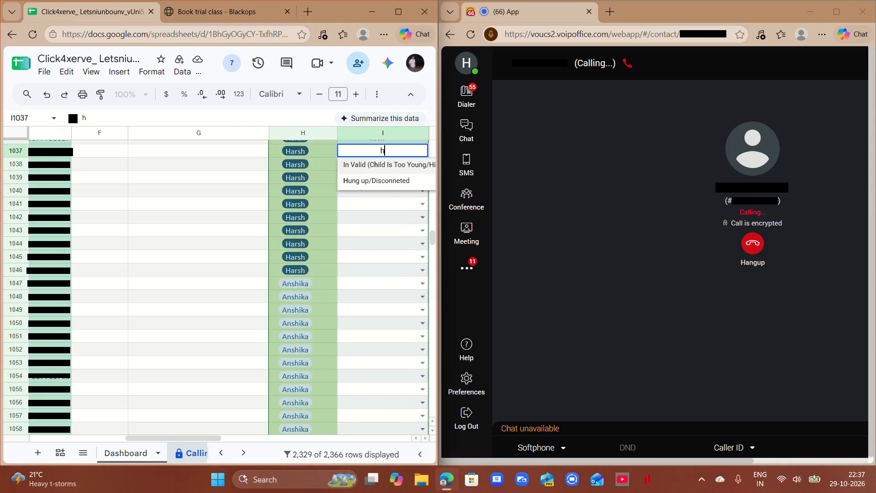
{"action": "key", "text": "Up"}
{"action": "key", "text": "Return"}
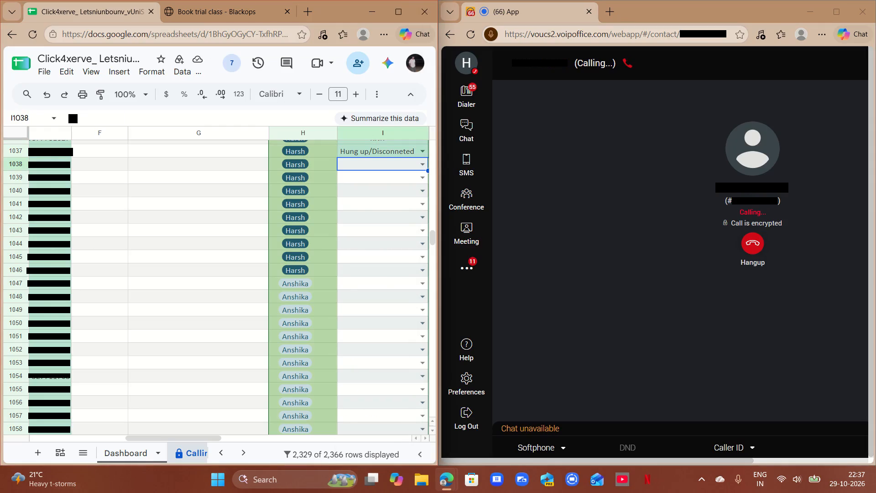
Copy the row 1039 lead's phone number from column E, end the ongoing call and dial the copied number.
{"action": "scroll", "coordinate": [274, 173], "scroll_direction": "down", "scroll_amount": 1}
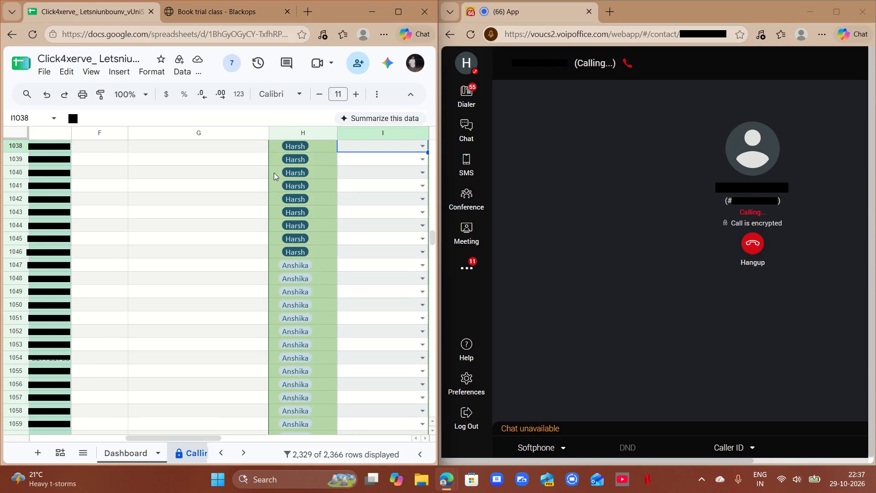
{"action": "left_click", "coordinate": [53, 164]}
{"action": "key", "text": "ctrl+c"}
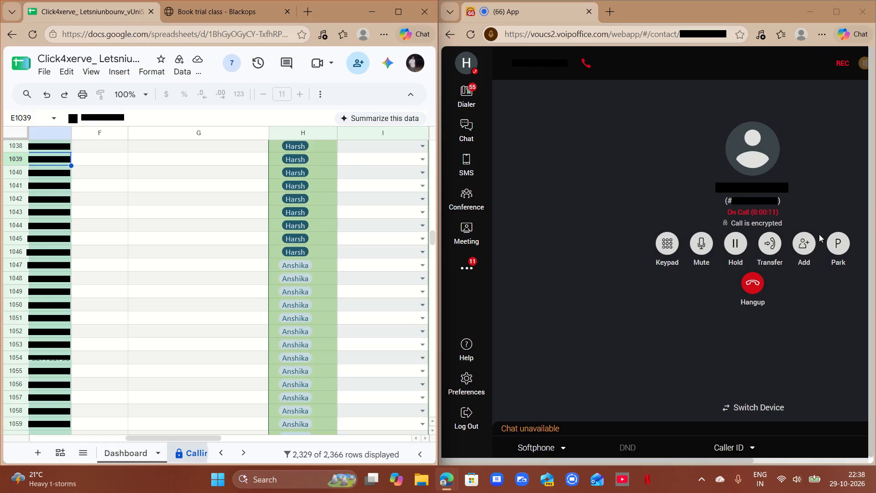
{"action": "left_click", "coordinate": [753, 284]}
{"action": "left_click", "coordinate": [578, 121]}
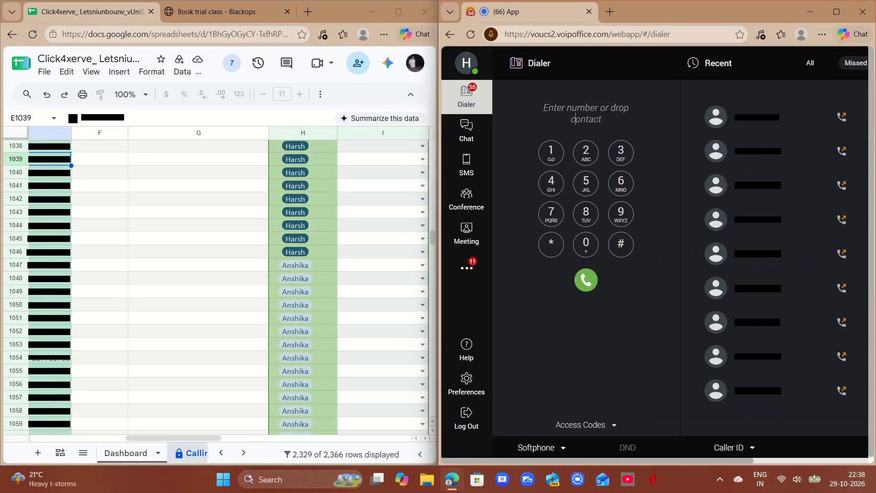
{"action": "key", "text": "ctrl+v"}
{"action": "key", "text": "Return"}
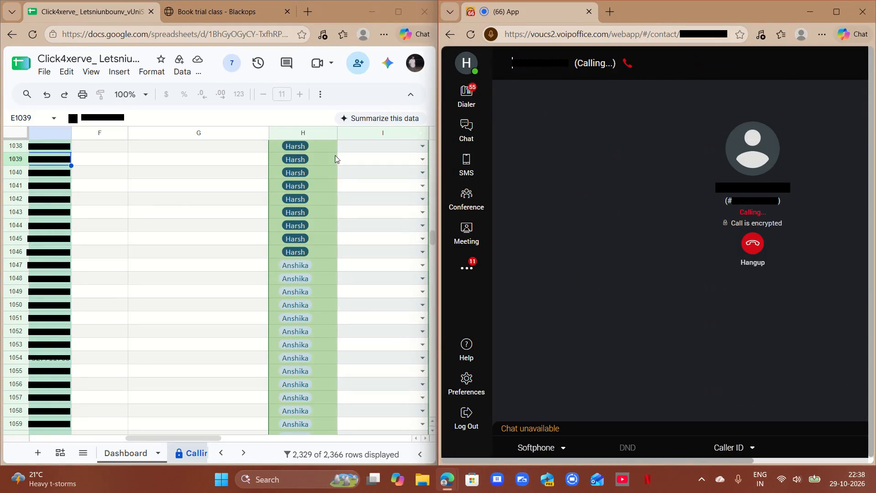
Copy the row 1040 lead's phone number from column E and mute the ongoing call.
{"action": "left_click", "coordinate": [68, 175]}
{"action": "key", "text": "ctrl+c"}
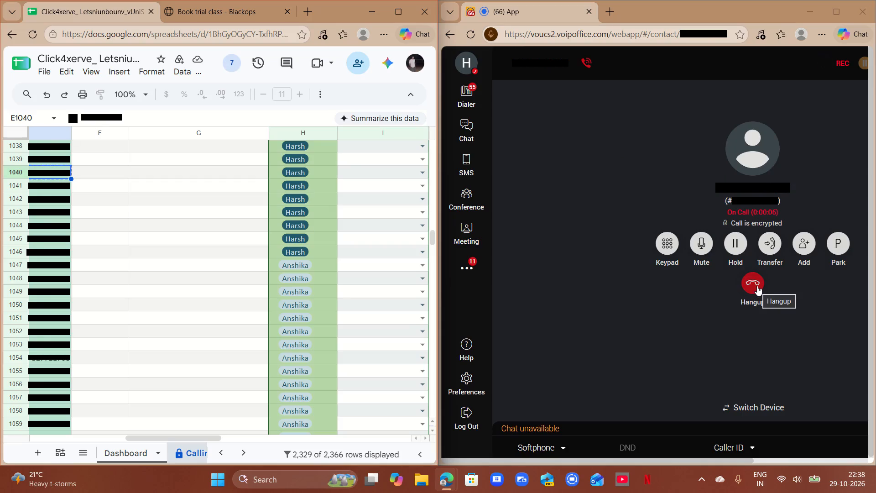
{"action": "left_click", "coordinate": [693, 237]}
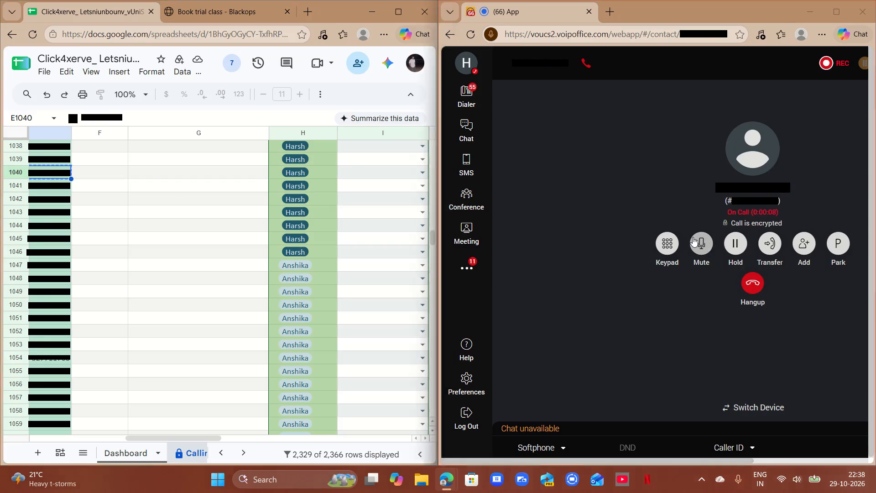
Review the team's lead figures on the Dashboard sheet and return to the Calling Master sheet.
{"action": "left_click", "coordinate": [123, 450]}
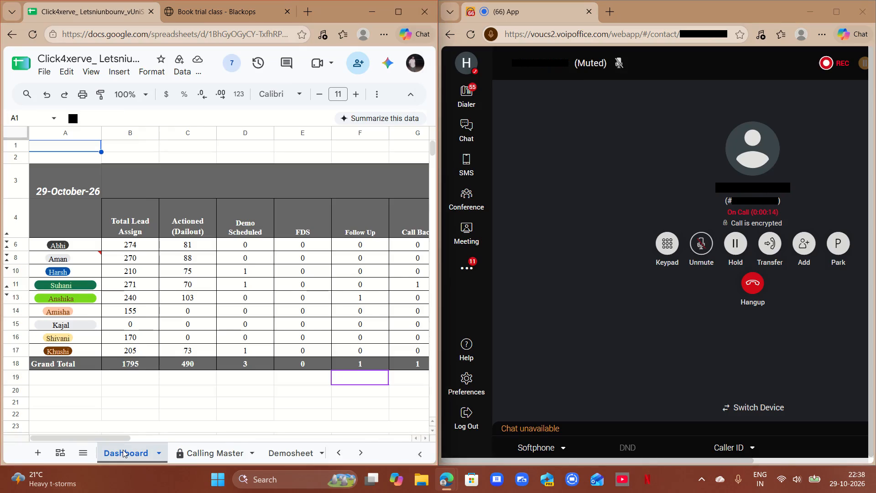
{"action": "left_click", "coordinate": [198, 450]}
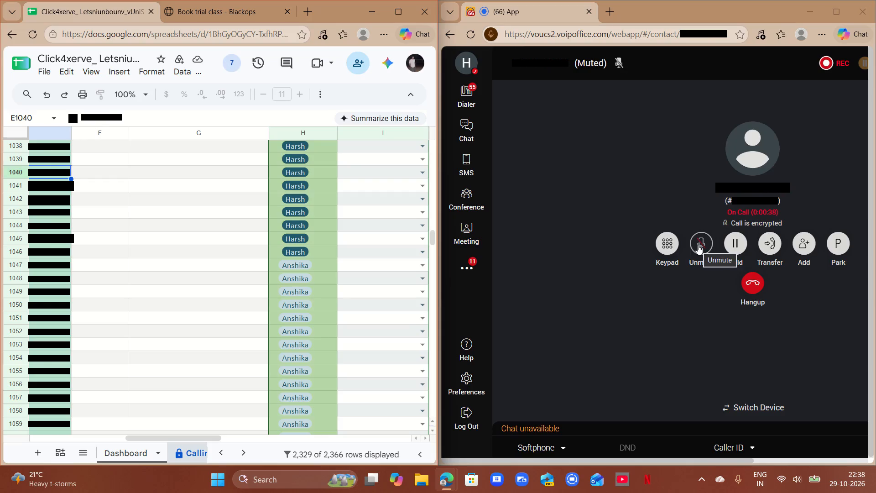
Hang up the muted call and dial the row 1040 lead's copied phone number.
{"action": "left_click", "coordinate": [750, 275]}
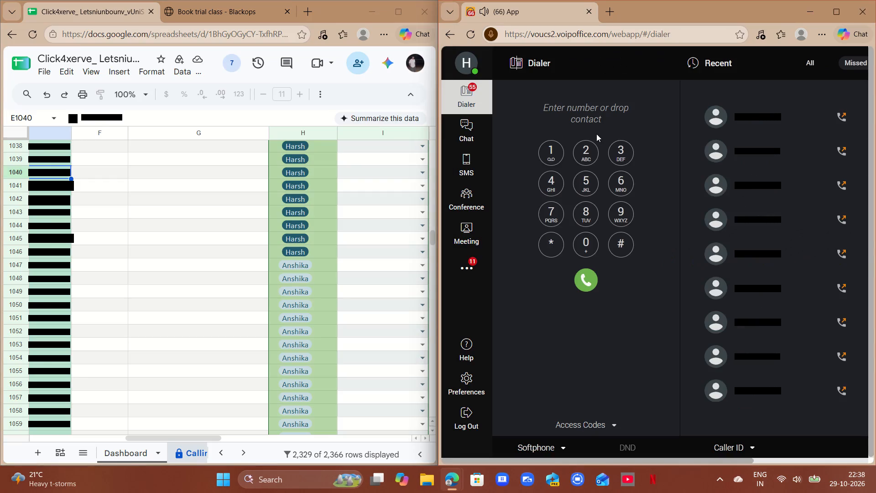
{"action": "left_click", "coordinate": [596, 134]}
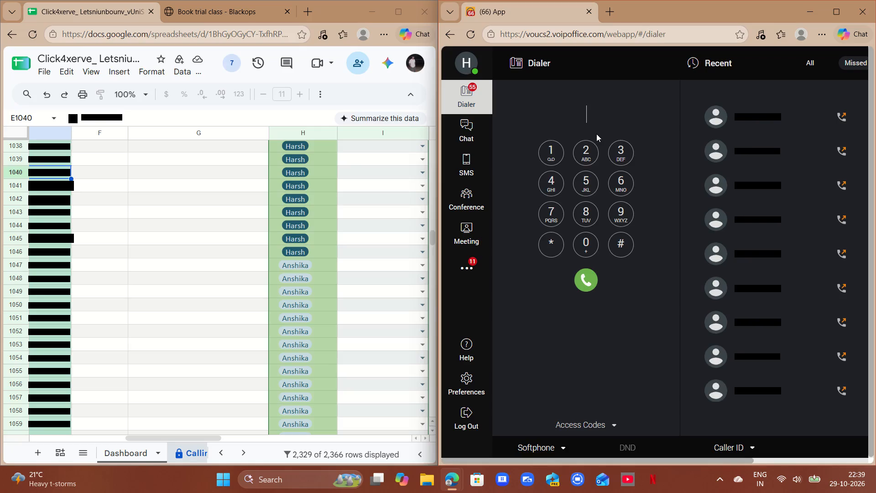
{"action": "key", "text": "ctrl+v"}
{"action": "key", "text": "Return"}
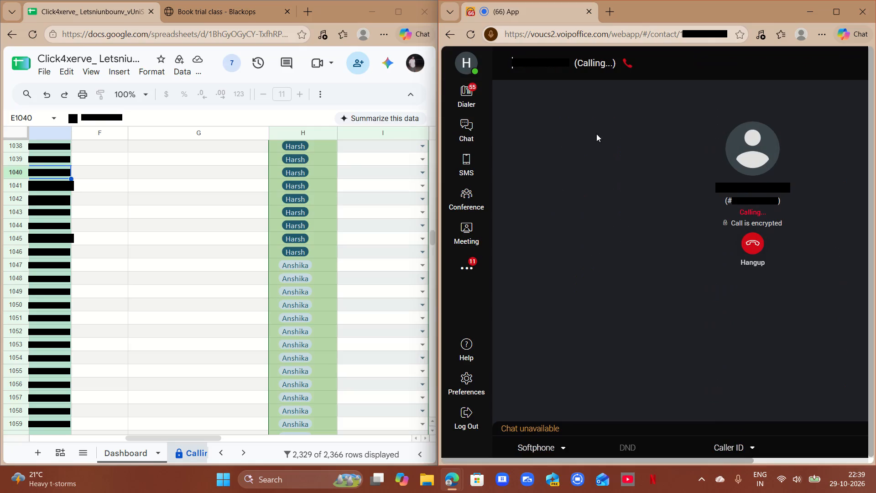
Copy the row 1041 lead's phone number from column E, end the ongoing call and dial the copied number.
{"action": "left_click", "coordinate": [68, 184]}
{"action": "key", "text": "ctrl+c"}
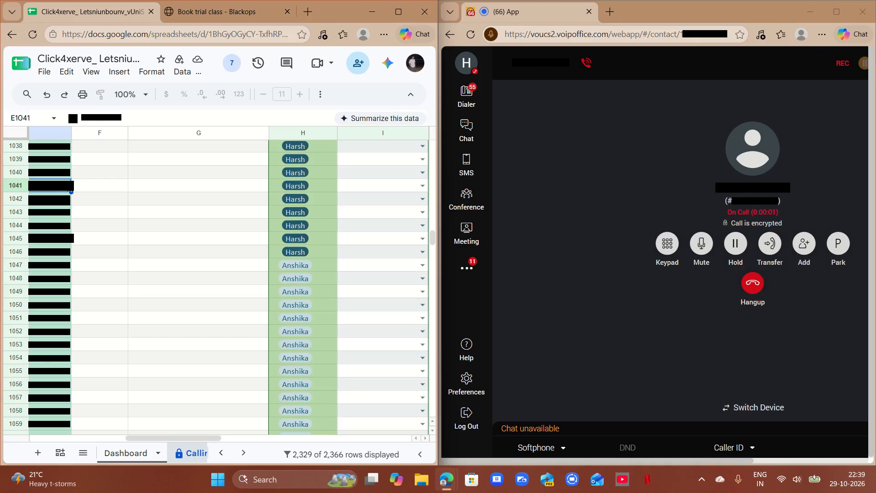
{"action": "left_click", "coordinate": [760, 282]}
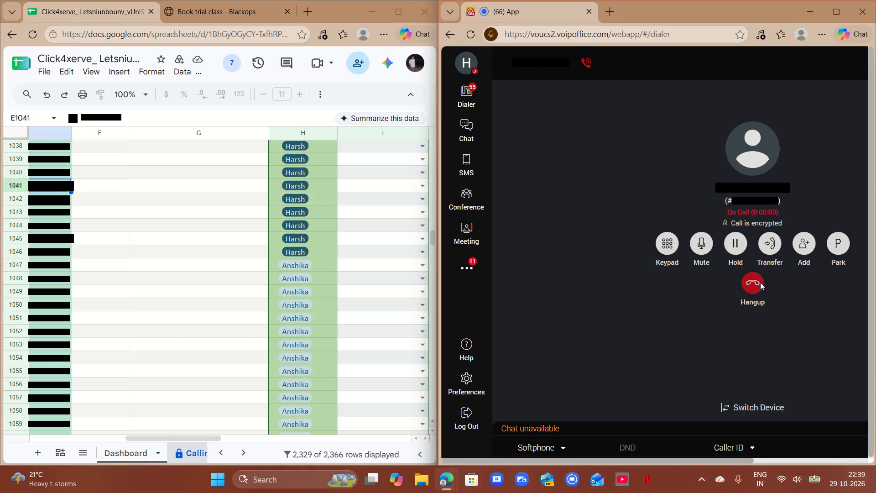
{"action": "left_click", "coordinate": [563, 95]}
{"action": "key", "text": "ctrl+v"}
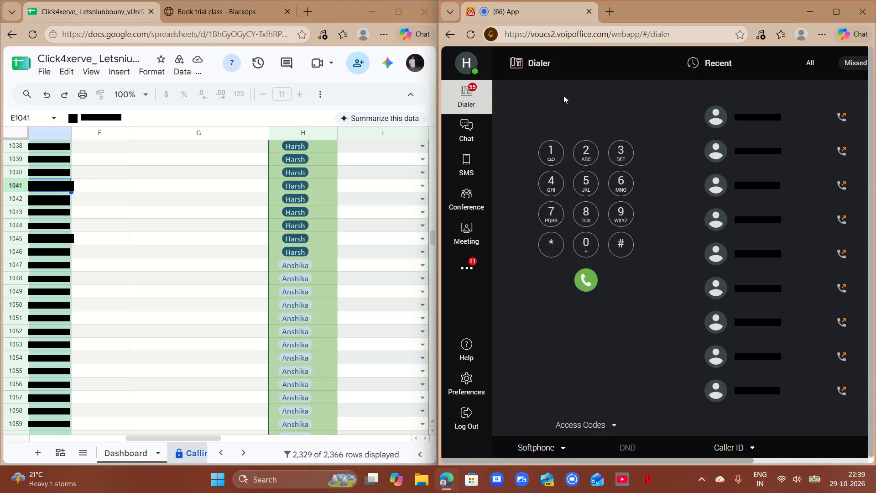
{"action": "key", "text": "Return"}
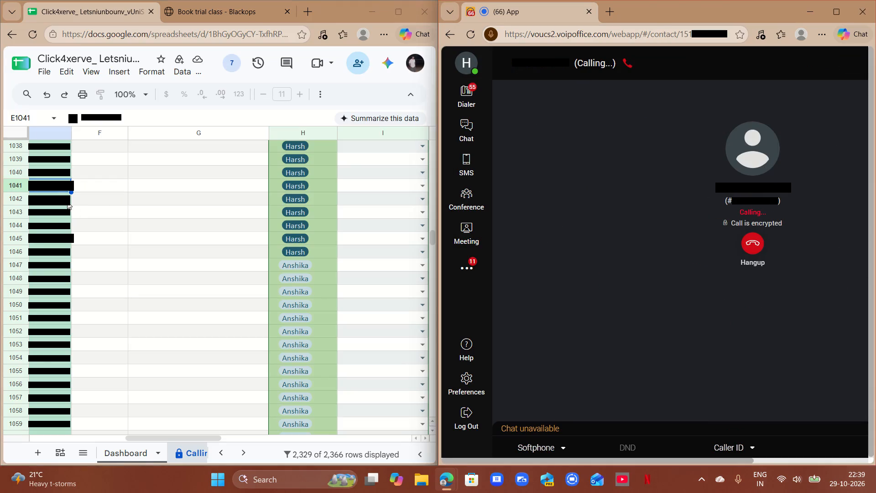
Copy the row 1042 lead's phone number from column E and mute the ongoing call.
{"action": "left_click", "coordinate": [67, 201]}
{"action": "key", "text": "ctrl+c"}
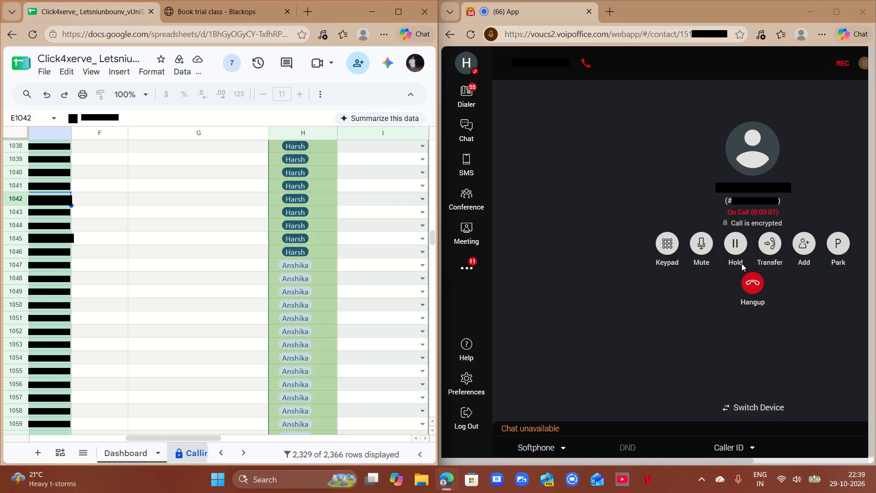
{"action": "left_click", "coordinate": [711, 245]}
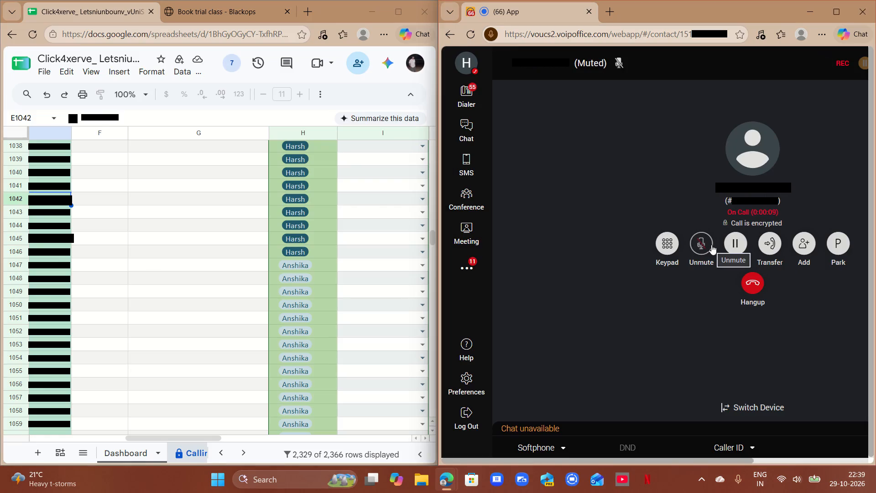
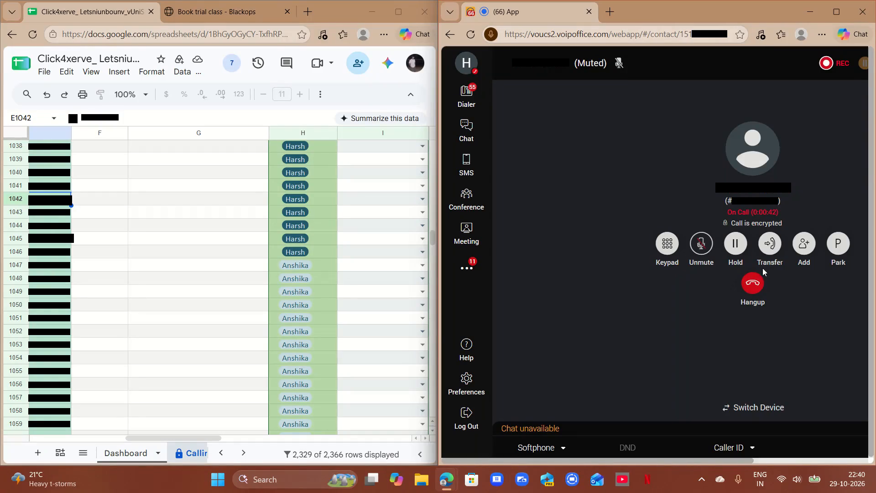
Hang up the muted call and dial the row 1042 lead's copied phone number.
{"action": "left_click", "coordinate": [748, 287]}
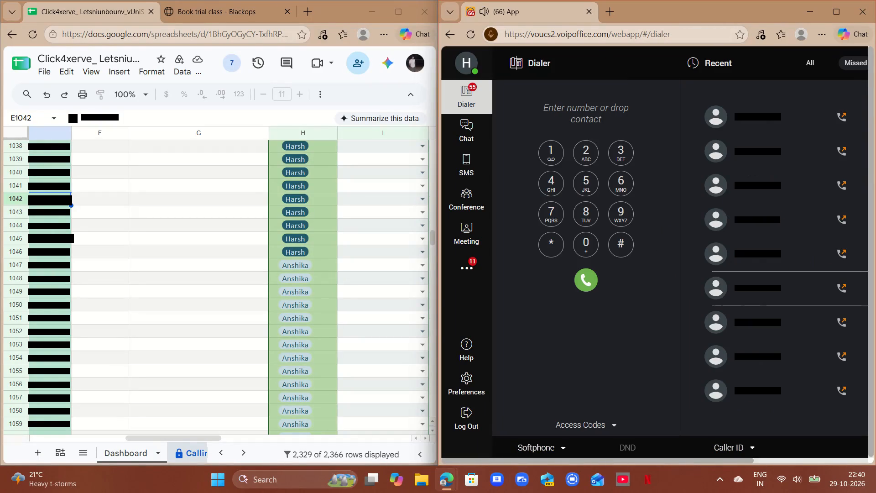
{"action": "left_click", "coordinate": [583, 126]}
{"action": "key", "text": "ctrl+v"}
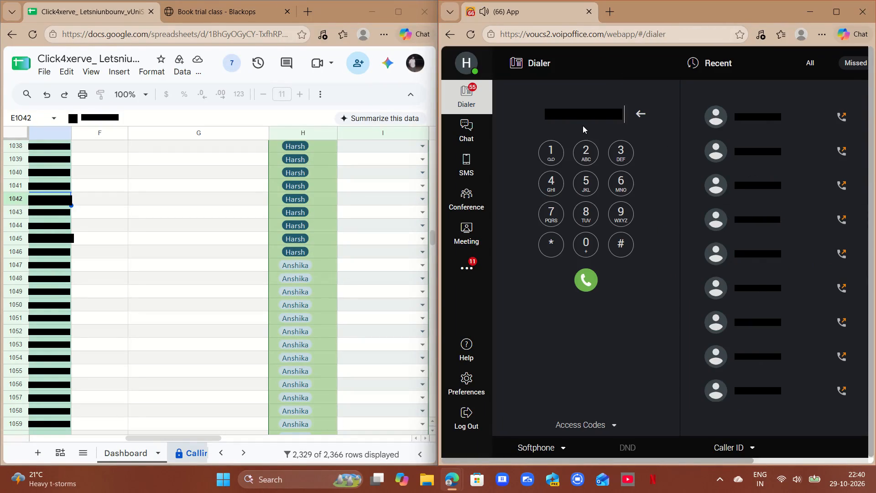
{"action": "key", "text": "Return"}
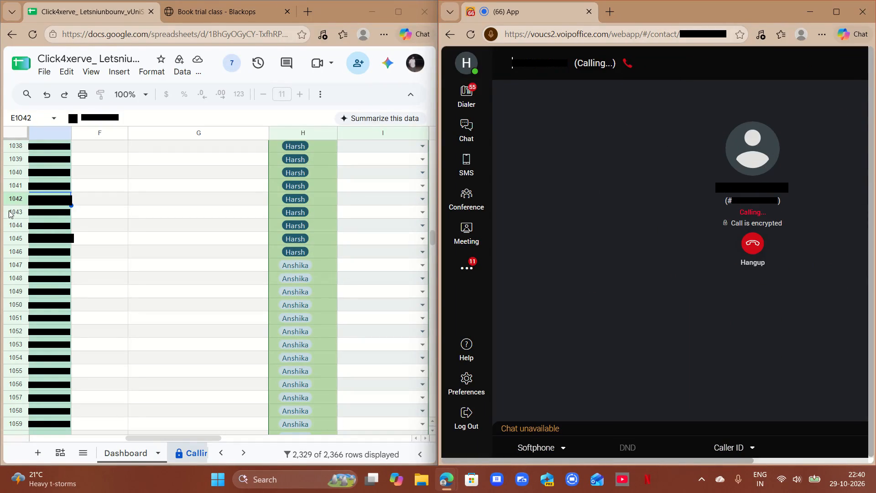
Copy the row 1043 lead's phone number from column E, end the ongoing call and dial the copied number.
{"action": "left_click", "coordinate": [15, 198]}
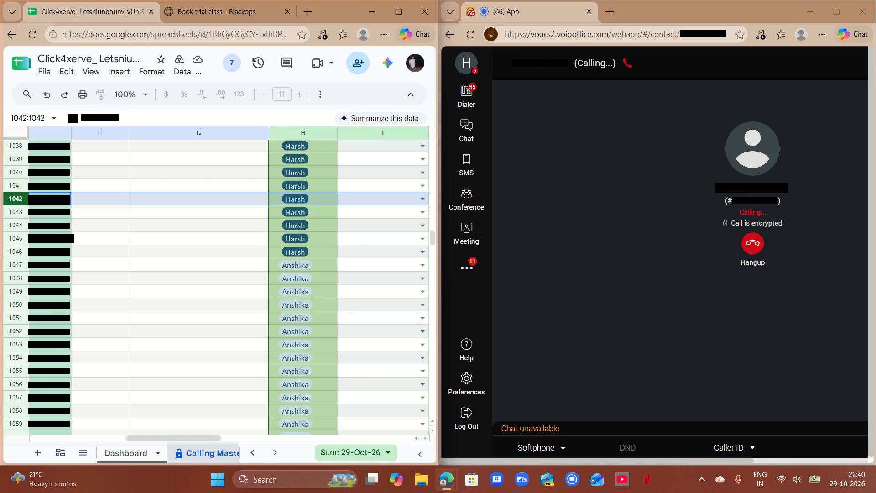
{"action": "left_click", "coordinate": [43, 208]}
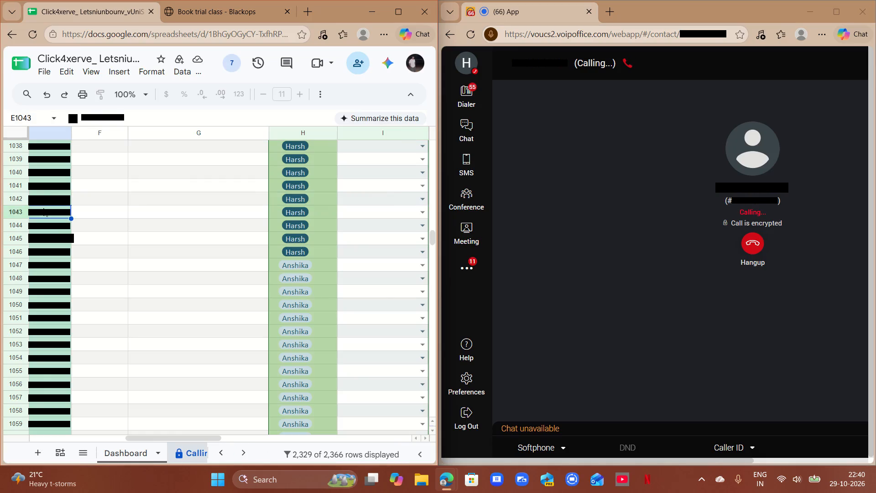
{"action": "key", "text": "ctrl+c"}
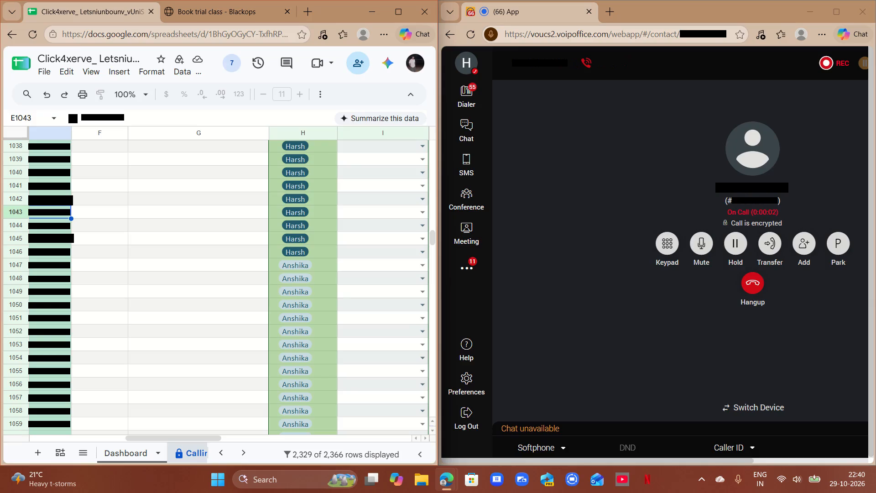
{"action": "left_click", "coordinate": [755, 278]}
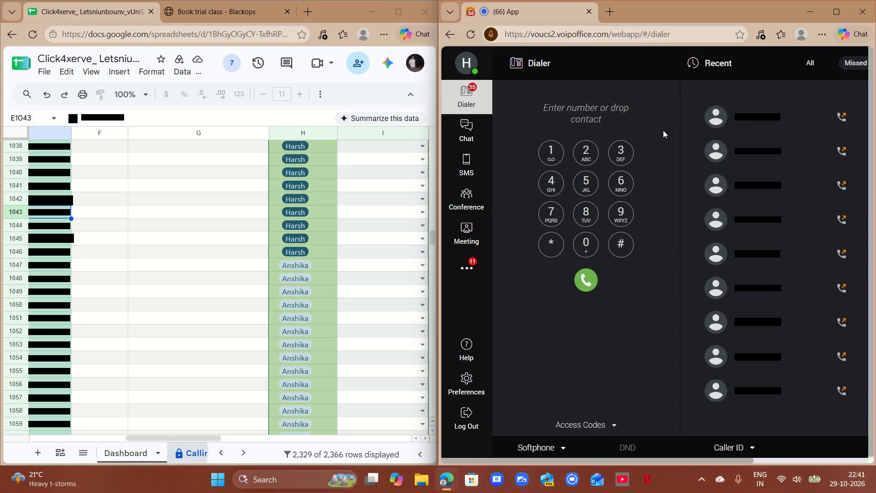
{"action": "left_click", "coordinate": [592, 119]}
{"action": "key", "text": "ctrl+v"}
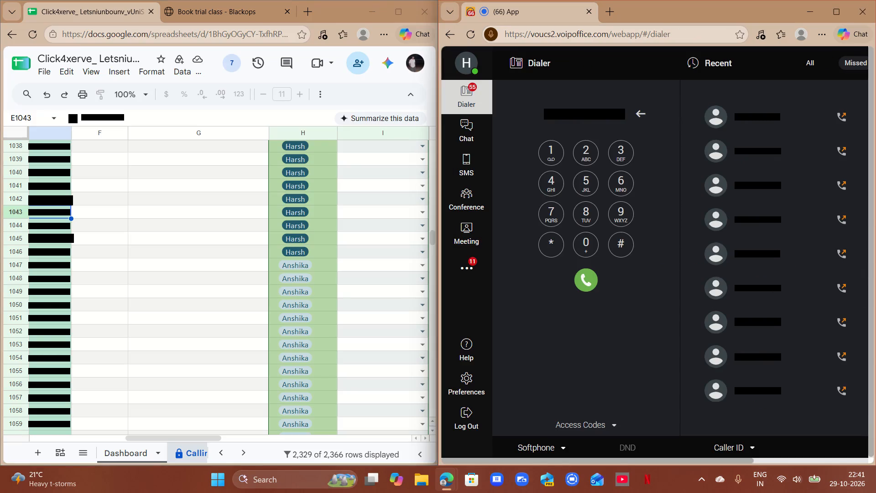
{"action": "key", "text": "Return"}
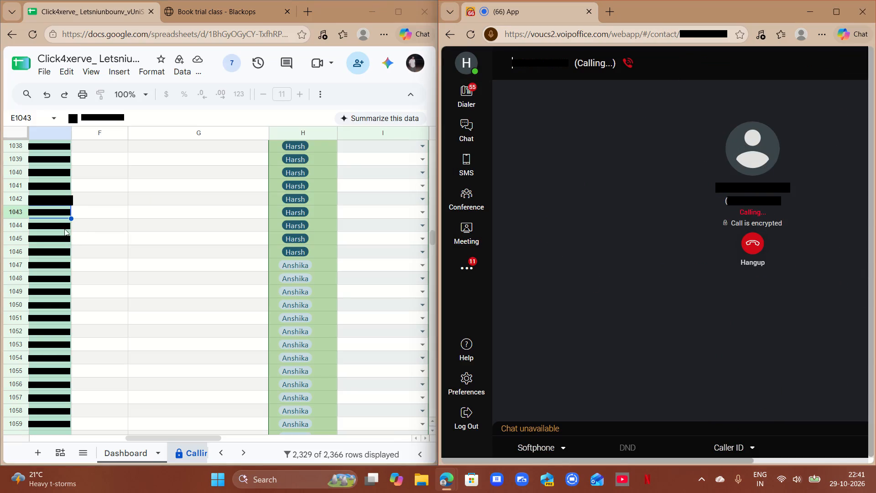
Copy the row 1044 lead's phone number from column E, end the ongoing call and dial the copied number.
{"action": "left_click", "coordinate": [64, 229]}
{"action": "key", "text": "ctrl+c"}
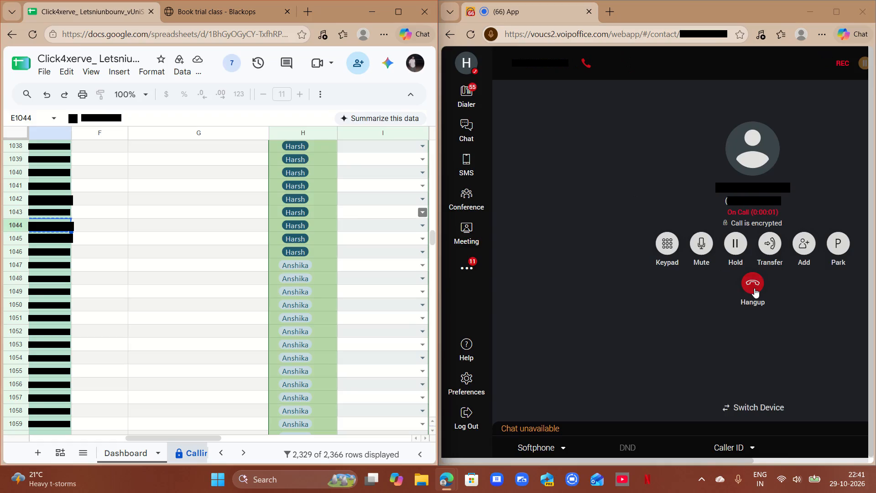
{"action": "left_click", "coordinate": [754, 288]}
{"action": "left_click", "coordinate": [583, 134]}
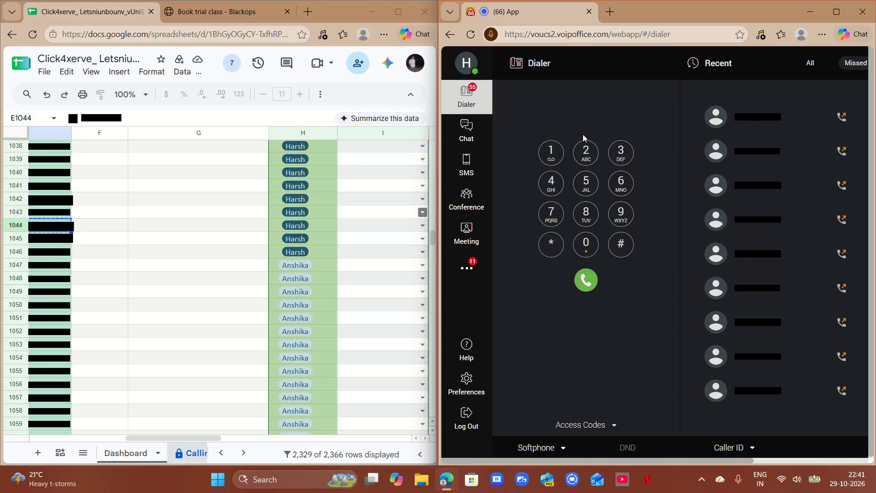
{"action": "left_click", "coordinate": [584, 127]}
{"action": "key", "text": "ctrl+v"}
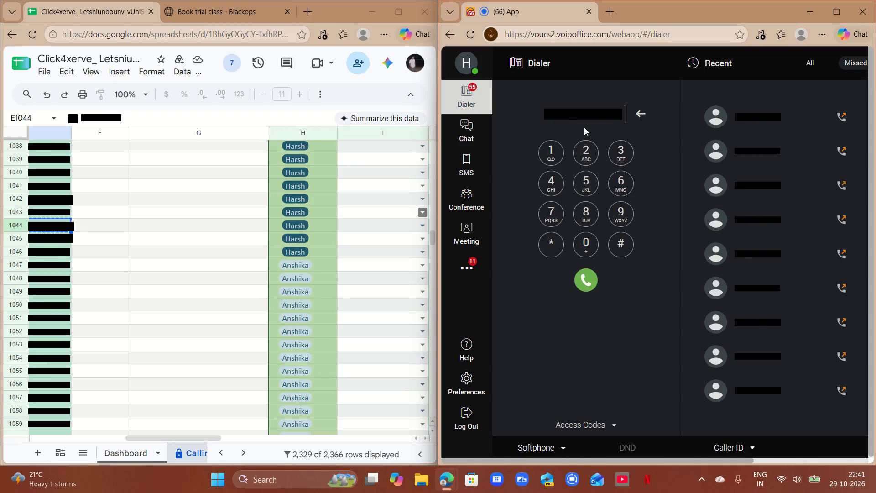
{"action": "key", "text": "Return"}
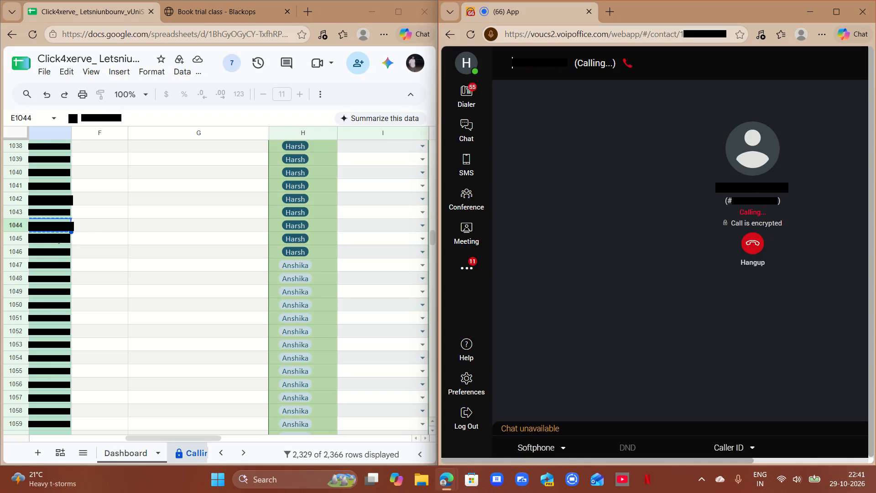
Copy the row 1045 lead's phone number from column E.
{"action": "left_click", "coordinate": [47, 240]}
{"action": "key", "text": "ctrl+c"}
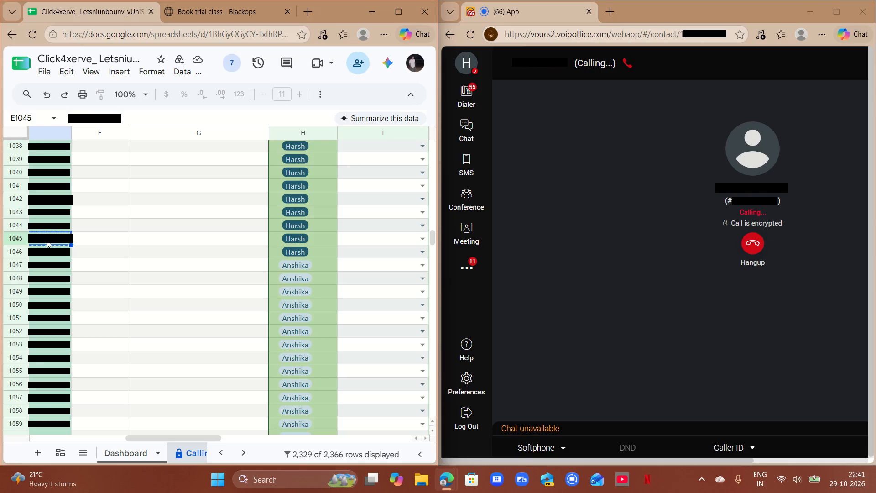
Set the row 1045 lead's status in column I to Voicemail and fill it upward through row 1038.
{"action": "left_click", "coordinate": [12, 239]}
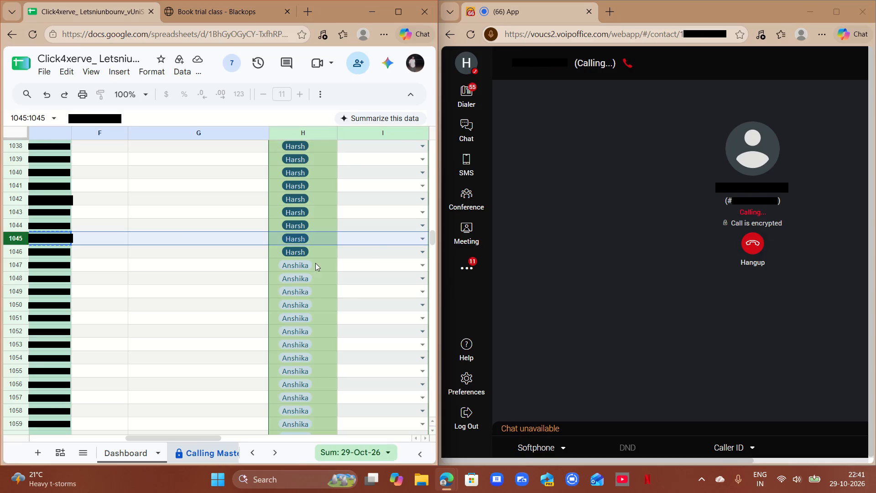
{"action": "left_click", "coordinate": [378, 240]}
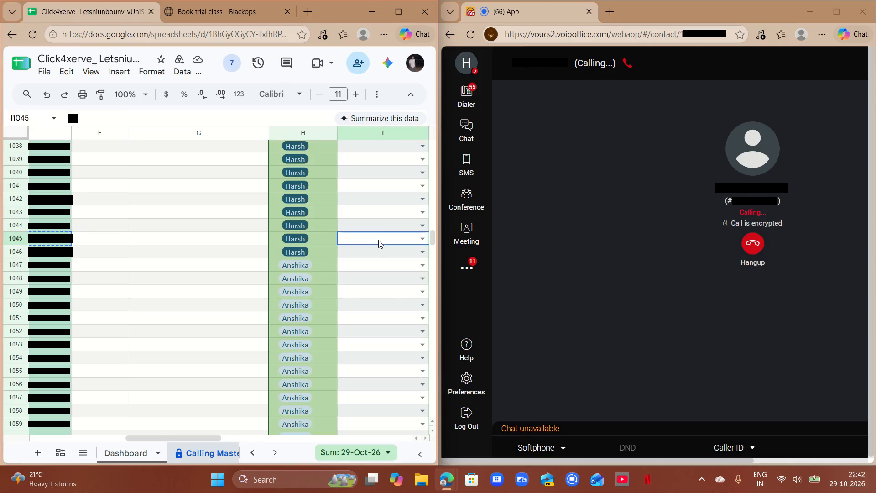
{"action": "key", "text": "v"}
{"action": "key", "text": "Up"}
{"action": "key", "text": "Return"}
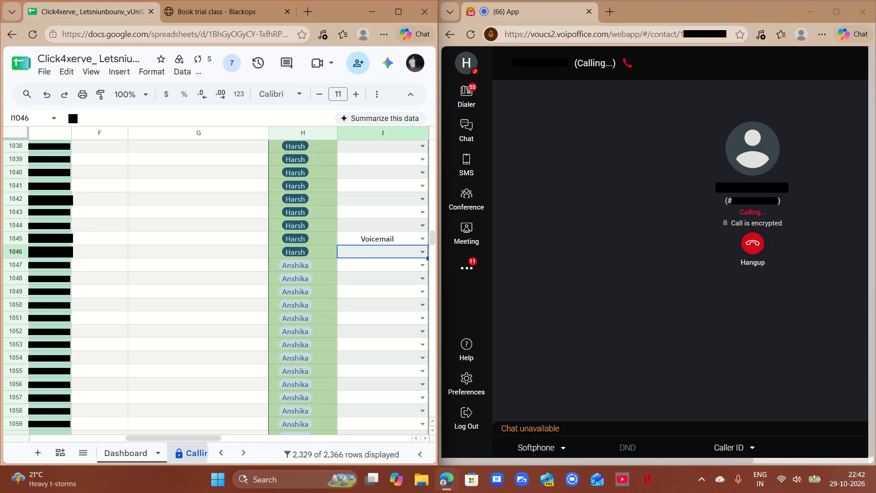
{"action": "left_click", "coordinate": [387, 240]}
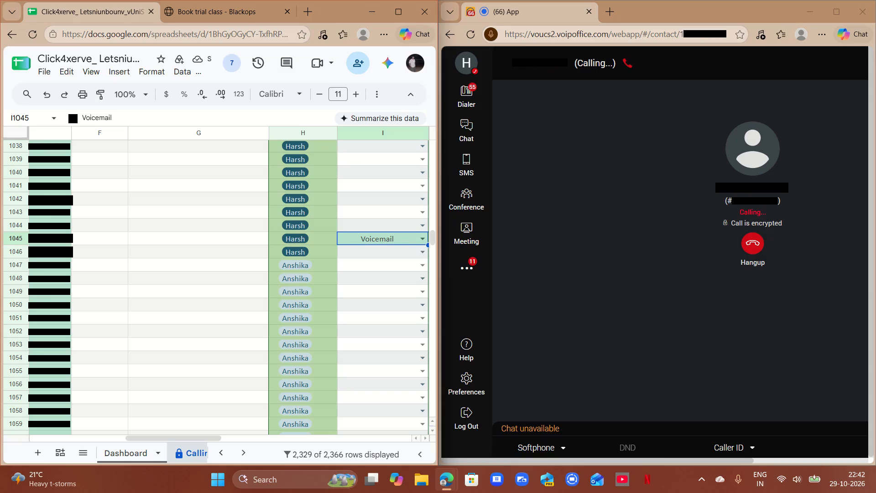
{"action": "left_click_drag", "start_coordinate": [428, 243], "coordinate": [391, 149]}
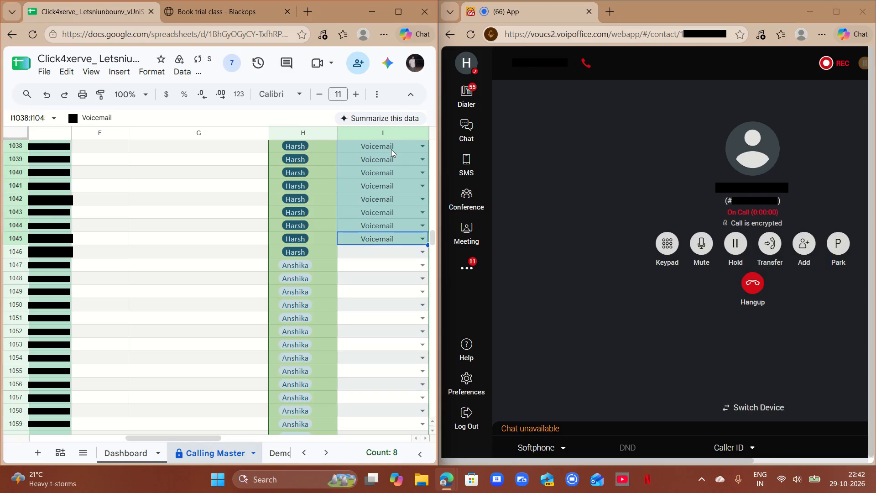
Hang up the ongoing call and dial the row 1045 lead's copied phone number.
{"action": "scroll", "coordinate": [391, 149], "scroll_direction": "down", "scroll_amount": 2}
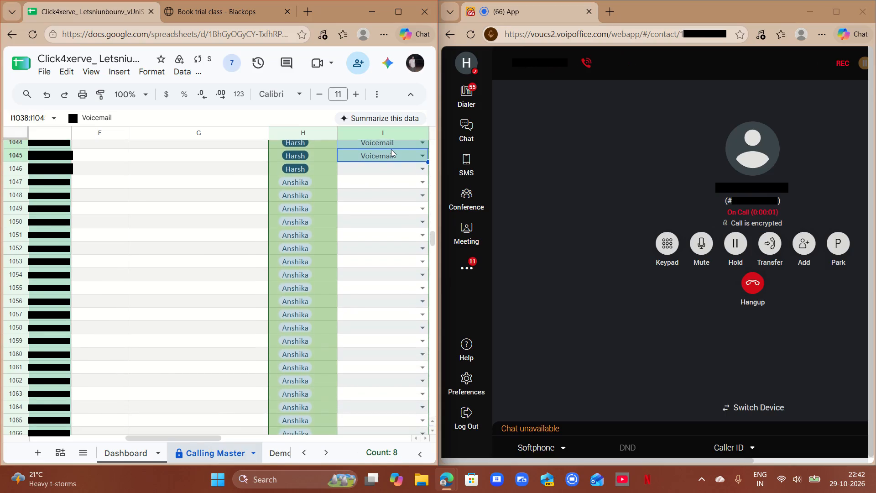
{"action": "scroll", "coordinate": [391, 149], "scroll_direction": "down", "scroll_amount": 1}
{"action": "left_click", "coordinate": [749, 288]}
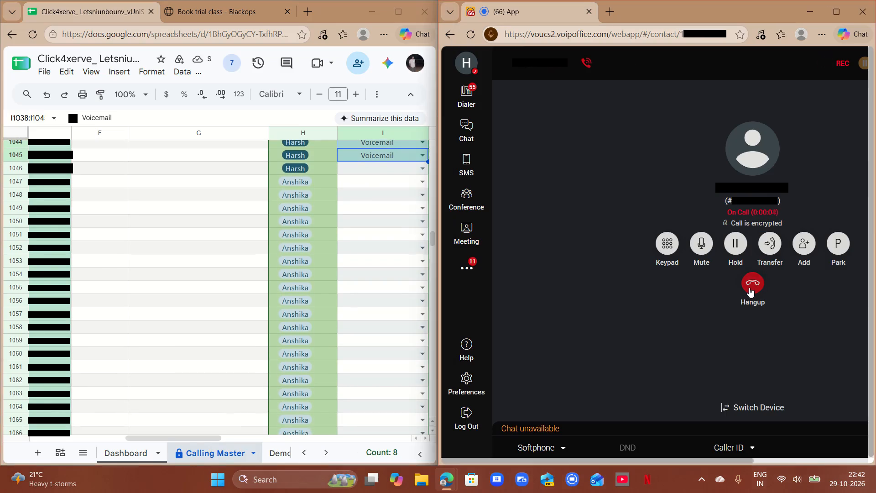
{"action": "left_click", "coordinate": [599, 117]}
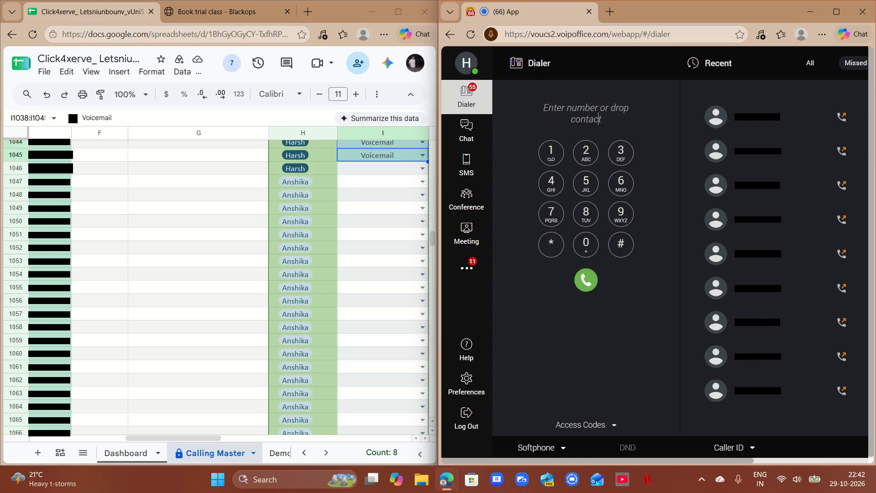
{"action": "key", "text": "ctrl+v"}
{"action": "key", "text": "Return"}
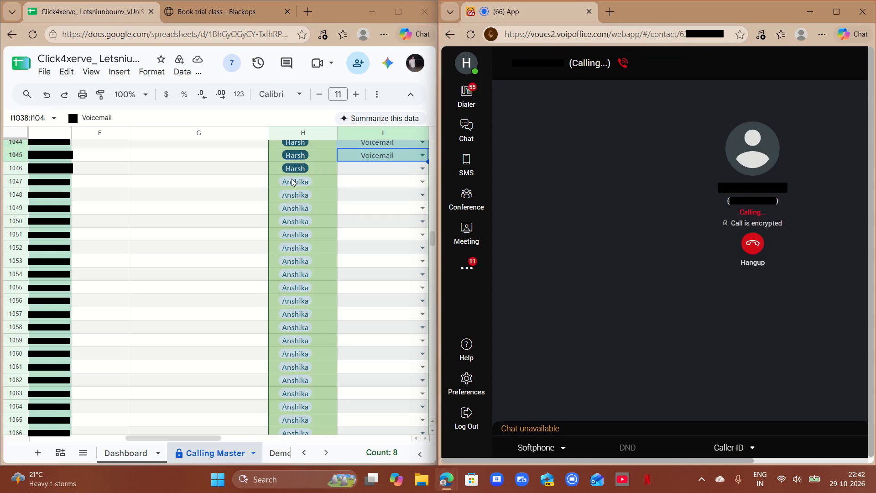
Copy the row 1046 lead's phone number from column E, end the ongoing call and dial the copied number.
{"action": "scroll", "coordinate": [292, 178], "scroll_direction": "down", "scroll_amount": 1}
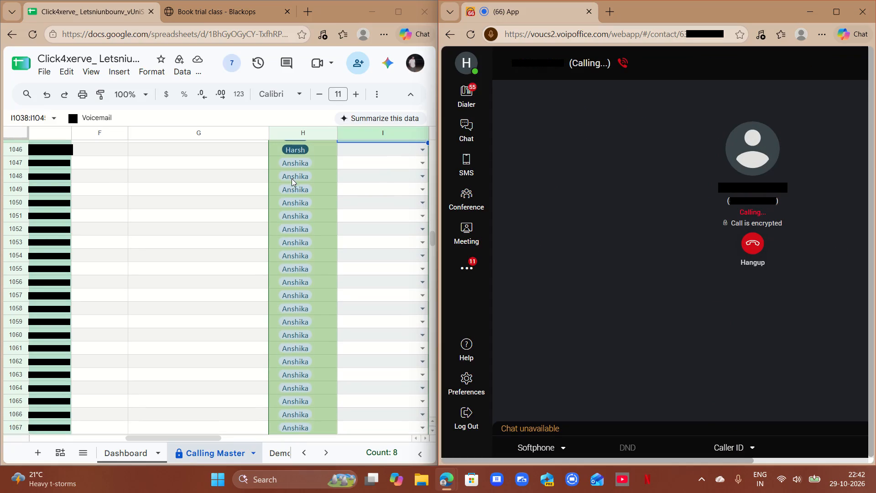
{"action": "left_click", "coordinate": [64, 147]}
{"action": "key", "text": "ctrl+c"}
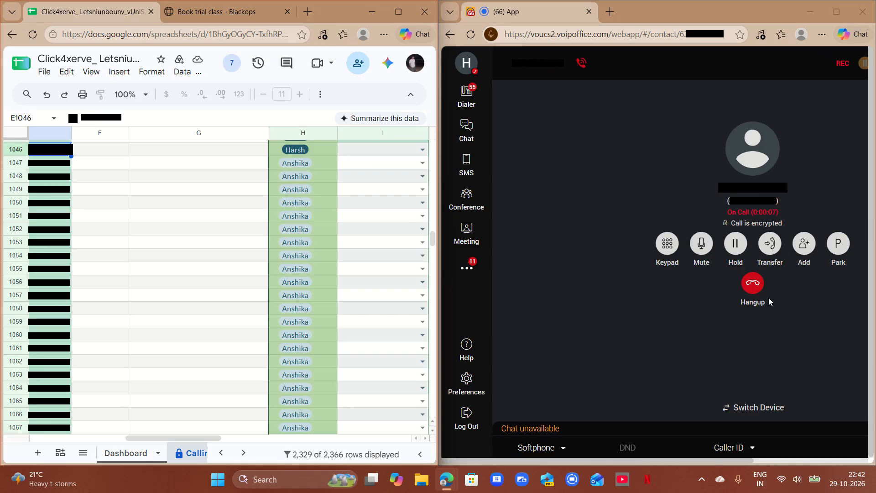
{"action": "left_click", "coordinate": [756, 278]}
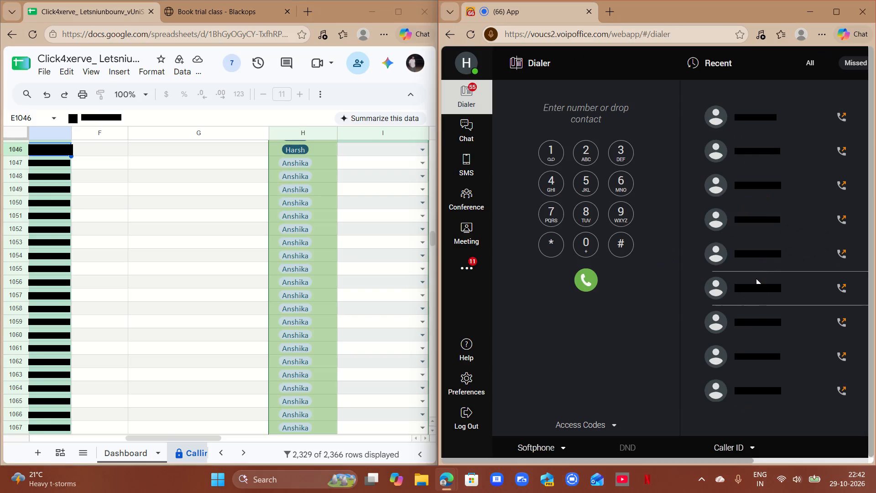
{"action": "left_click", "coordinate": [602, 118]}
{"action": "key", "text": "ctrl+v"}
{"action": "key", "text": "Return"}
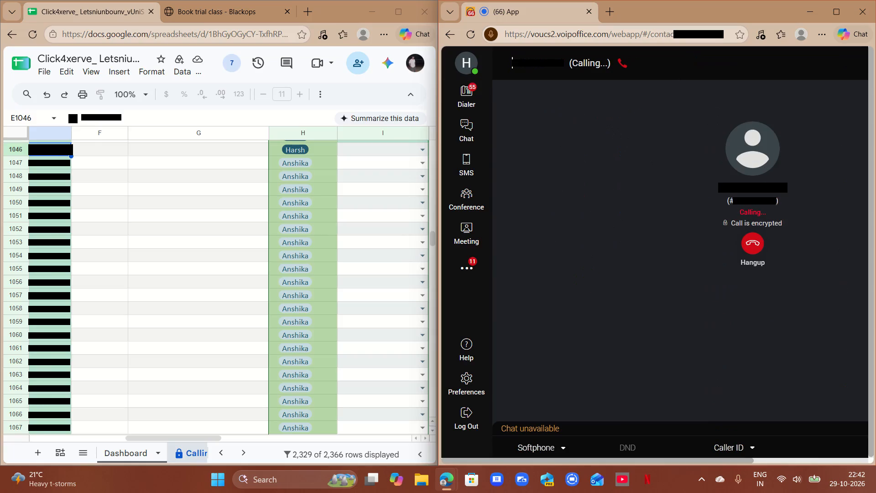
Set the row 1046 lead's status in column I to RNR and hang up the call.
{"action": "left_click", "coordinate": [374, 153]}
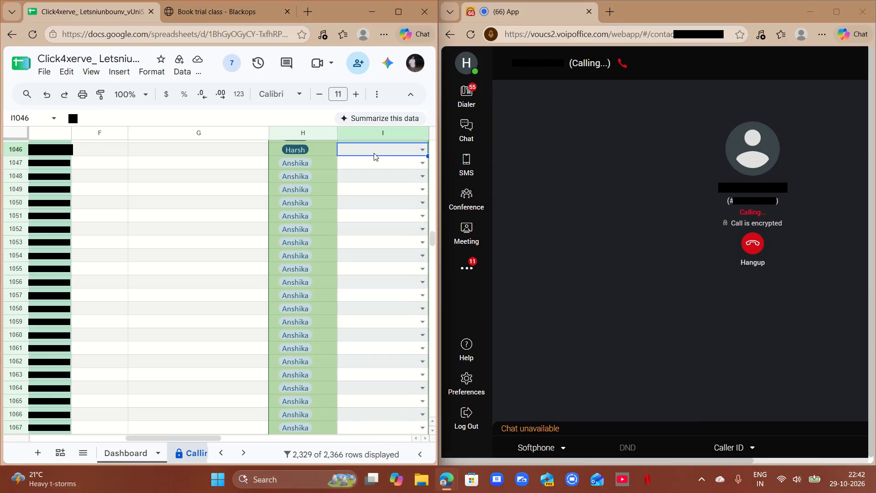
{"action": "key", "text": "r"}
{"action": "key", "text": "Return"}
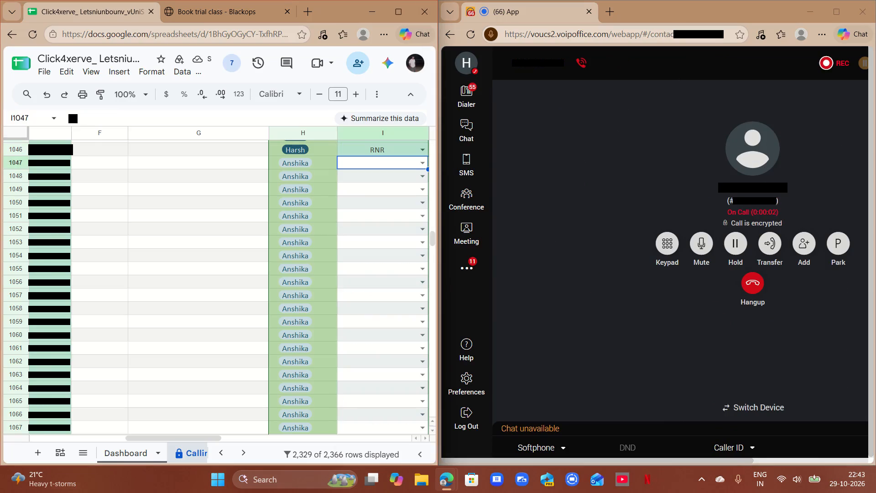
{"action": "scroll", "coordinate": [374, 153], "scroll_direction": "down", "scroll_amount": 5}
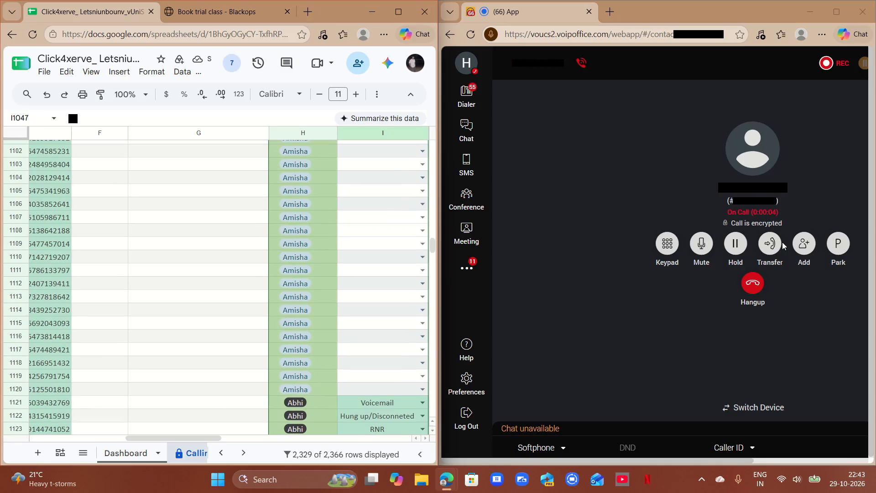
{"action": "left_click", "coordinate": [755, 285]}
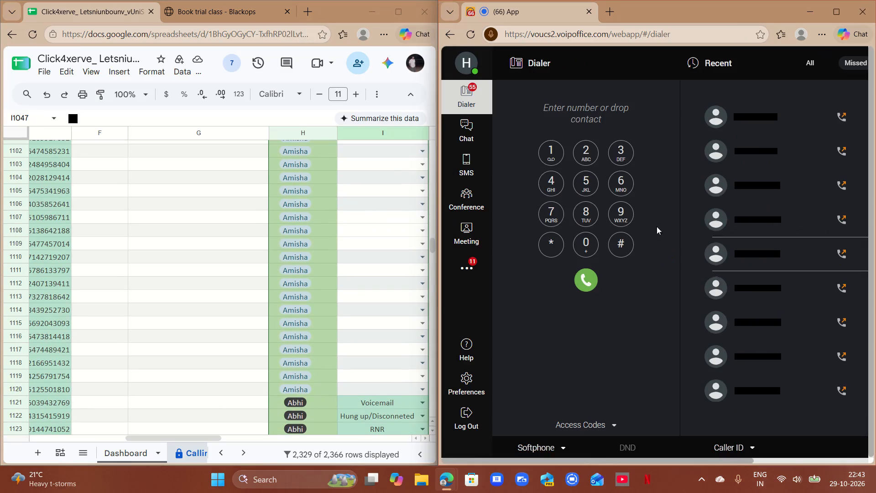
Find Harsh's next block of leads starting at row 1321, copy that first lead's phone number from column E and dial it.
{"action": "scroll", "coordinate": [263, 234], "scroll_direction": "down", "scroll_amount": 6}
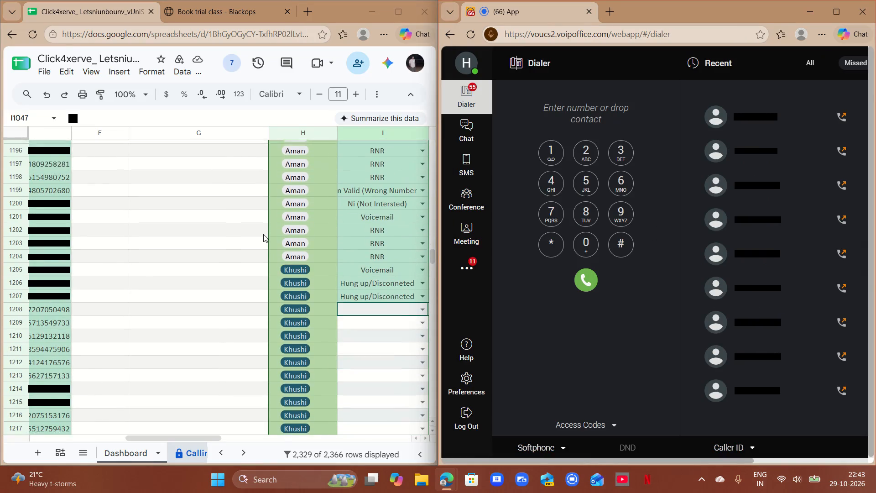
{"action": "scroll", "coordinate": [263, 234], "scroll_direction": "down", "scroll_amount": 7}
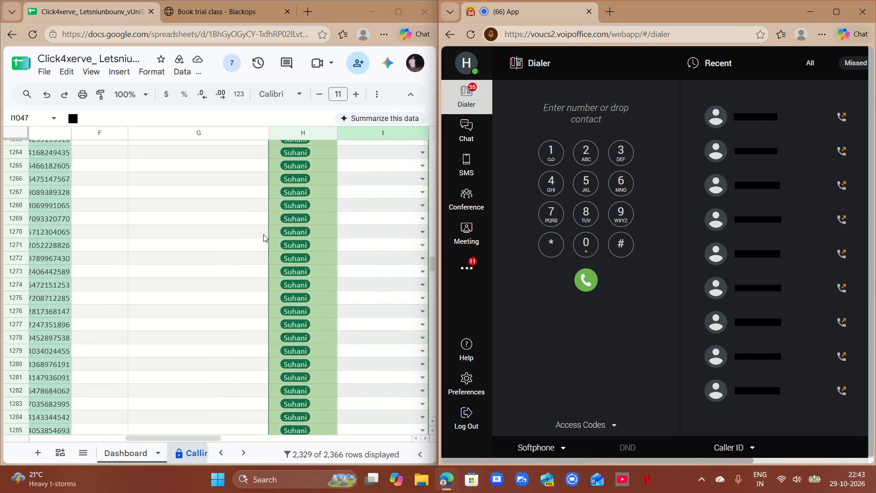
{"action": "scroll", "coordinate": [263, 234], "scroll_direction": "down", "scroll_amount": 2}
{"action": "scroll", "coordinate": [263, 234], "scroll_direction": "up", "scroll_amount": 6}
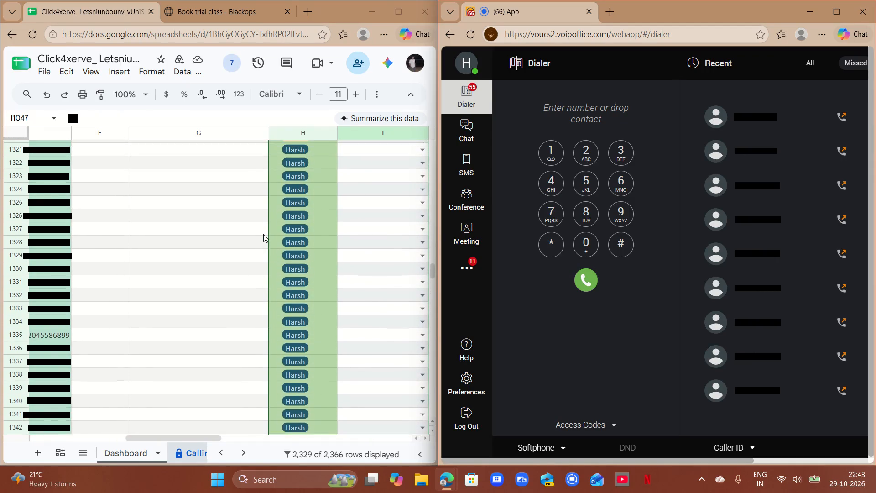
{"action": "scroll", "coordinate": [263, 234], "scroll_direction": "up", "scroll_amount": 1}
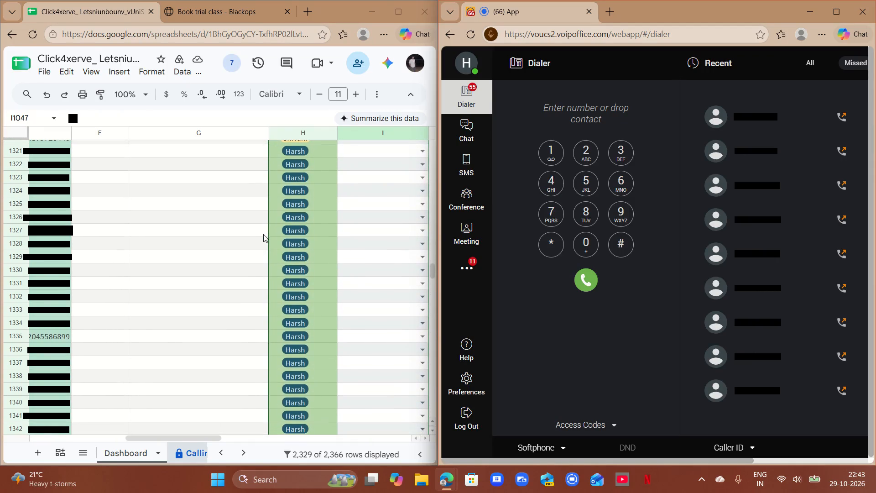
{"action": "scroll", "coordinate": [263, 234], "scroll_direction": "down", "scroll_amount": 1}
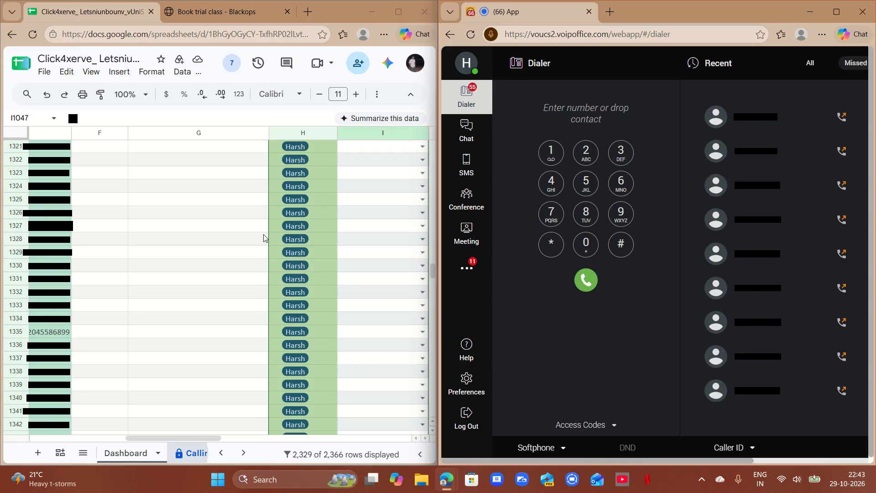
{"action": "scroll", "coordinate": [263, 234], "scroll_direction": "right", "scroll_amount": 1}
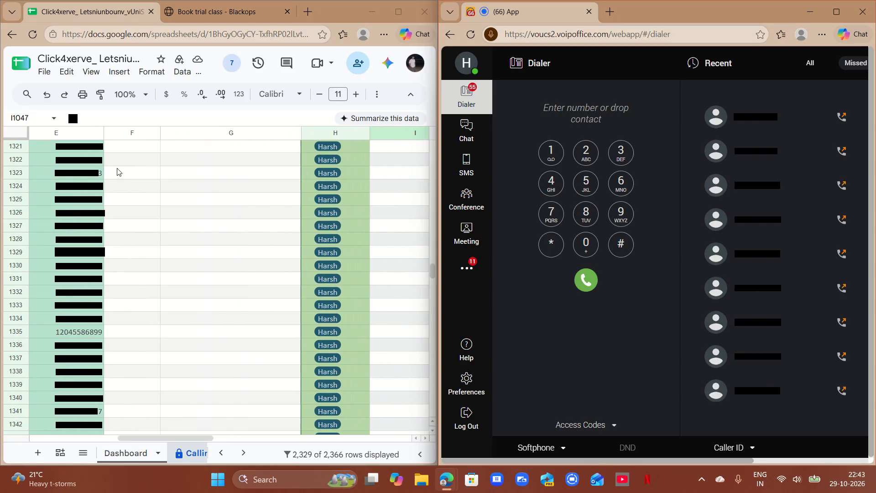
{"action": "left_click", "coordinate": [86, 150]}
{"action": "key", "text": "ctrl+c"}
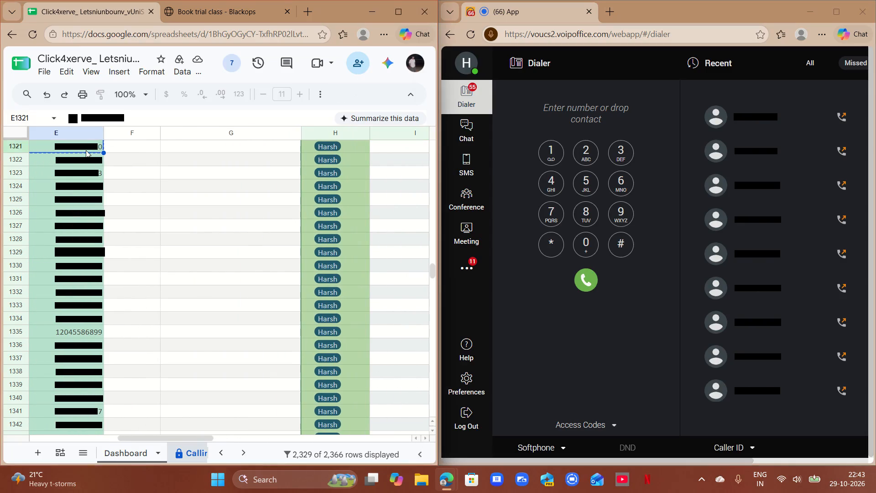
{"action": "left_click", "coordinate": [589, 116]}
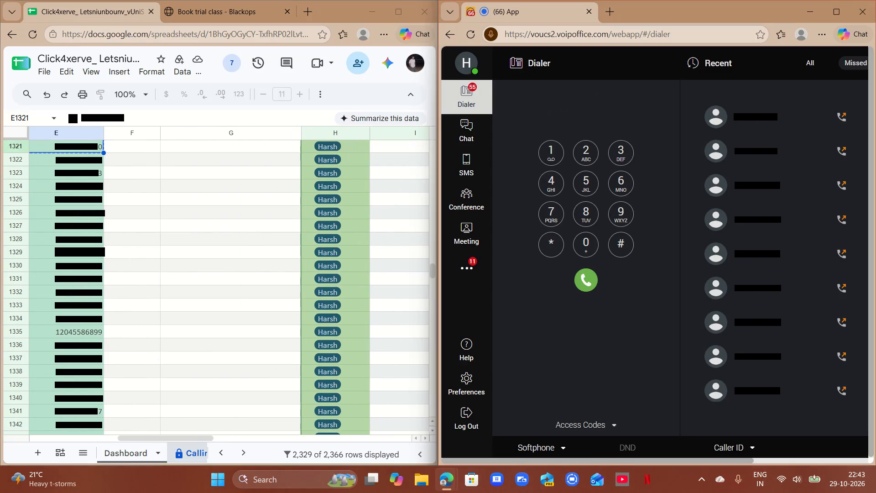
{"action": "key", "text": "ctrl+v"}
{"action": "key", "text": "Return"}
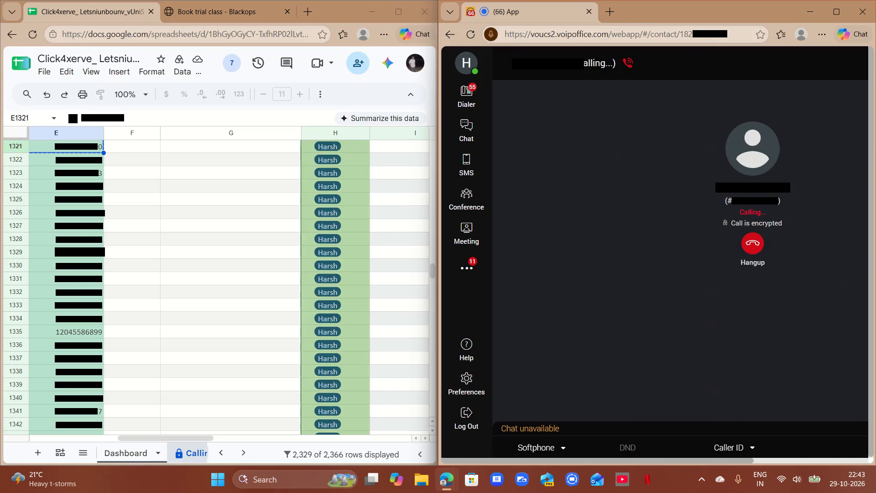
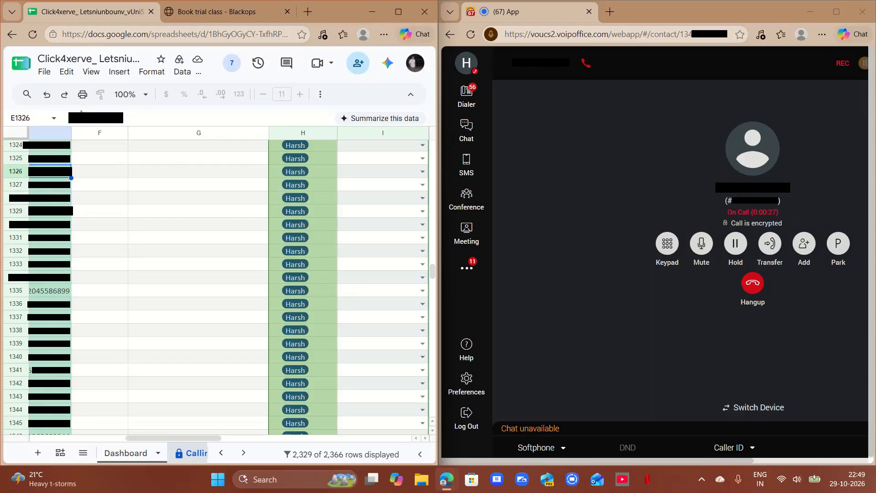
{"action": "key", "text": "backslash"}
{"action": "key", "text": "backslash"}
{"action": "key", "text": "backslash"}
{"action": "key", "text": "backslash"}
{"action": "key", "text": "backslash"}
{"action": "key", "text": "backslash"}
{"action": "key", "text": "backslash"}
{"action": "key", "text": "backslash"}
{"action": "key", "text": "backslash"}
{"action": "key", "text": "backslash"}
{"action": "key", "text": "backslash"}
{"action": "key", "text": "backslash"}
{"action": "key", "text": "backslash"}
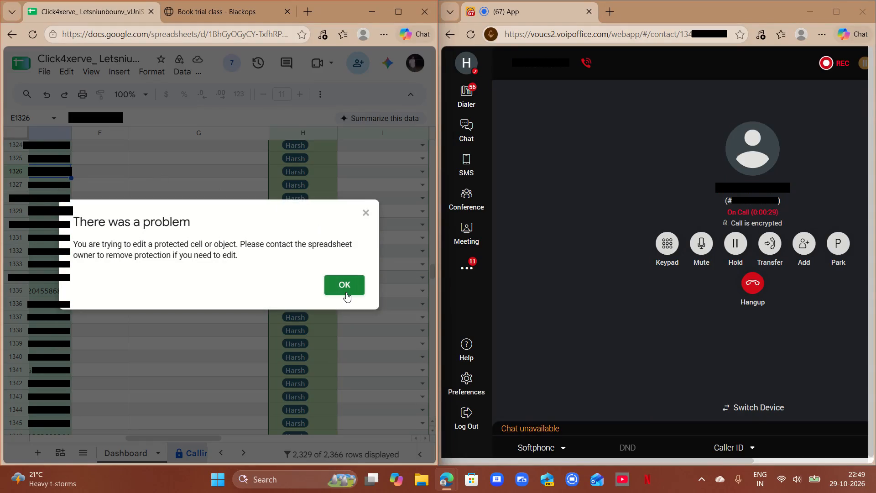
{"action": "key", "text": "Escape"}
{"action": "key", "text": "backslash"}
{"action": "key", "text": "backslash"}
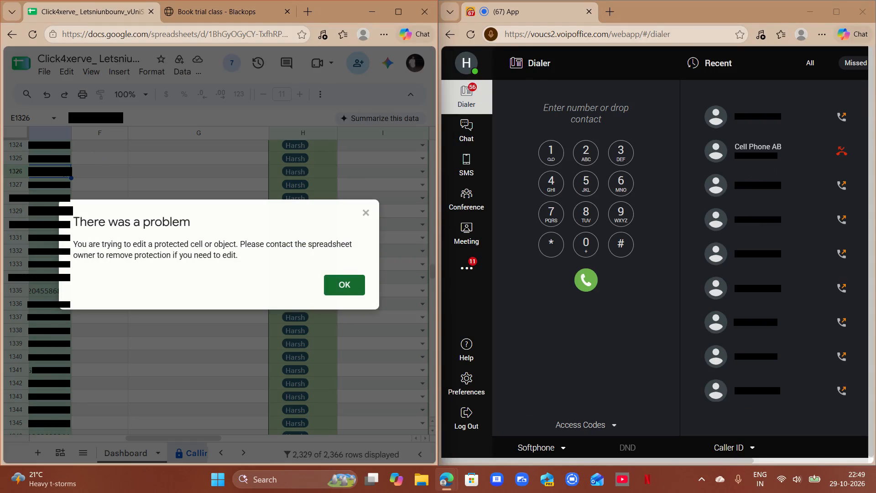
Copy the row 1326 lead's phone number from column E and dial it.
{"action": "key", "text": "Escape"}
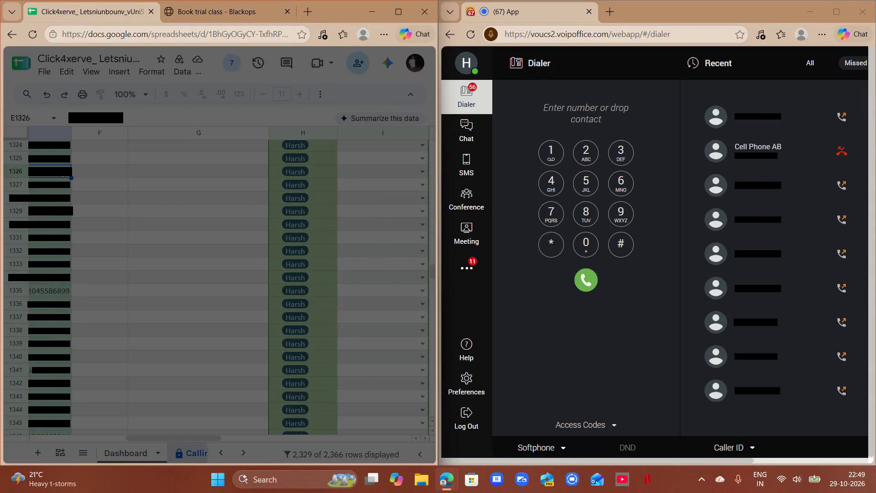
{"action": "key", "text": "ctrl+c"}
{"action": "type", "text": "\\\\\\\\"}
{"action": "key", "text": "backslash"}
{"action": "type", "text": "\\\\\\\\\\"}
{"action": "key", "text": "ctrl+backslash"}
{"action": "key", "text": "ctrl+v"}
{"action": "key", "text": "ctrl+backslash"}
{"action": "type", "text": "\\\\\\\\\\\\"}
{"action": "key", "text": "backslash"}
{"action": "key", "text": "backslash"}
{"action": "key", "text": "backslash"}
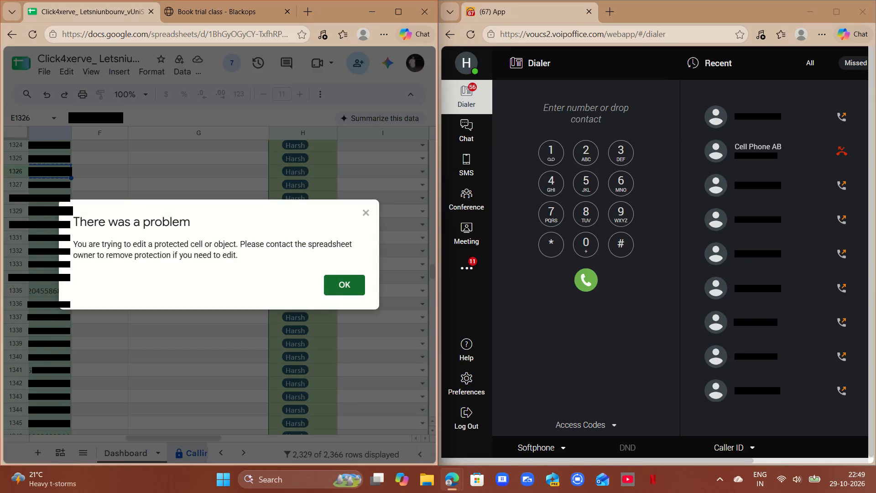
{"action": "left_click", "coordinate": [586, 119]}
{"action": "type", "text": "\\\\\\"}
{"action": "key", "text": "ctrl+v"}
{"action": "key", "text": "ctrl+backslash"}
{"action": "key", "text": "Return"}
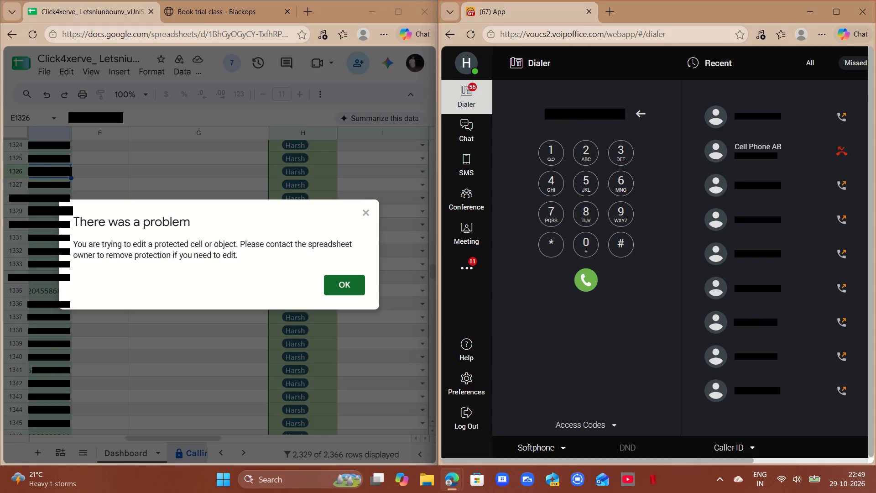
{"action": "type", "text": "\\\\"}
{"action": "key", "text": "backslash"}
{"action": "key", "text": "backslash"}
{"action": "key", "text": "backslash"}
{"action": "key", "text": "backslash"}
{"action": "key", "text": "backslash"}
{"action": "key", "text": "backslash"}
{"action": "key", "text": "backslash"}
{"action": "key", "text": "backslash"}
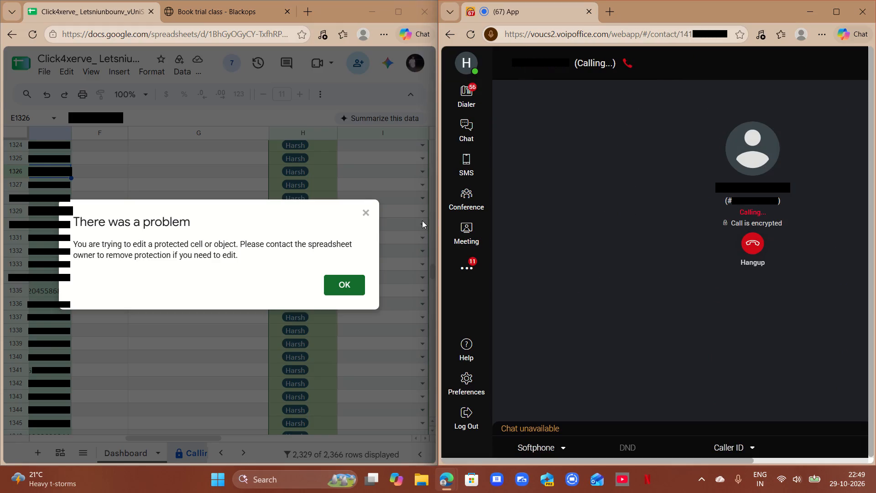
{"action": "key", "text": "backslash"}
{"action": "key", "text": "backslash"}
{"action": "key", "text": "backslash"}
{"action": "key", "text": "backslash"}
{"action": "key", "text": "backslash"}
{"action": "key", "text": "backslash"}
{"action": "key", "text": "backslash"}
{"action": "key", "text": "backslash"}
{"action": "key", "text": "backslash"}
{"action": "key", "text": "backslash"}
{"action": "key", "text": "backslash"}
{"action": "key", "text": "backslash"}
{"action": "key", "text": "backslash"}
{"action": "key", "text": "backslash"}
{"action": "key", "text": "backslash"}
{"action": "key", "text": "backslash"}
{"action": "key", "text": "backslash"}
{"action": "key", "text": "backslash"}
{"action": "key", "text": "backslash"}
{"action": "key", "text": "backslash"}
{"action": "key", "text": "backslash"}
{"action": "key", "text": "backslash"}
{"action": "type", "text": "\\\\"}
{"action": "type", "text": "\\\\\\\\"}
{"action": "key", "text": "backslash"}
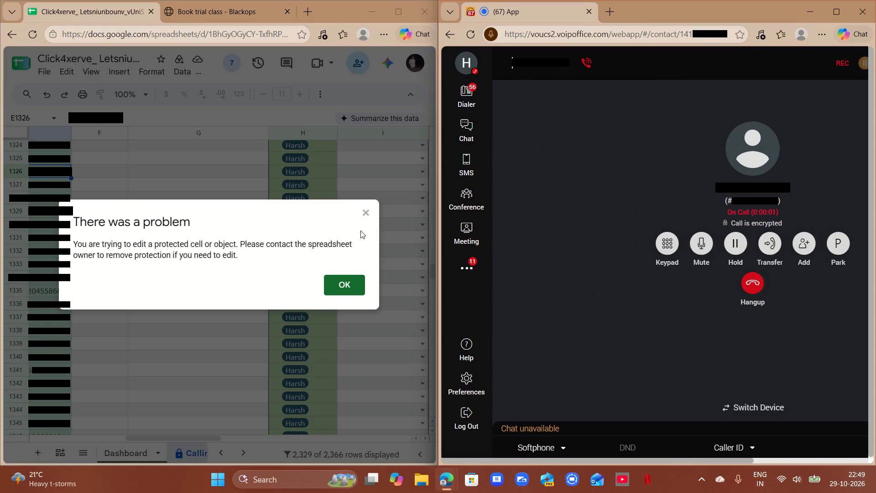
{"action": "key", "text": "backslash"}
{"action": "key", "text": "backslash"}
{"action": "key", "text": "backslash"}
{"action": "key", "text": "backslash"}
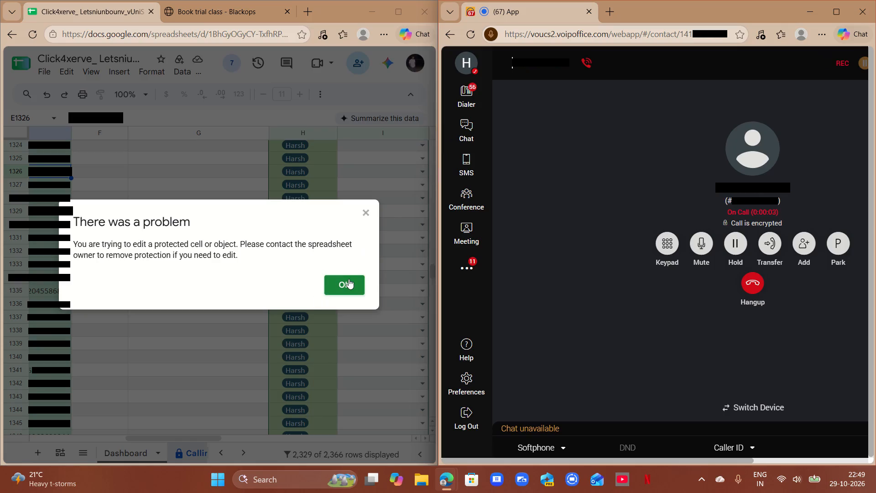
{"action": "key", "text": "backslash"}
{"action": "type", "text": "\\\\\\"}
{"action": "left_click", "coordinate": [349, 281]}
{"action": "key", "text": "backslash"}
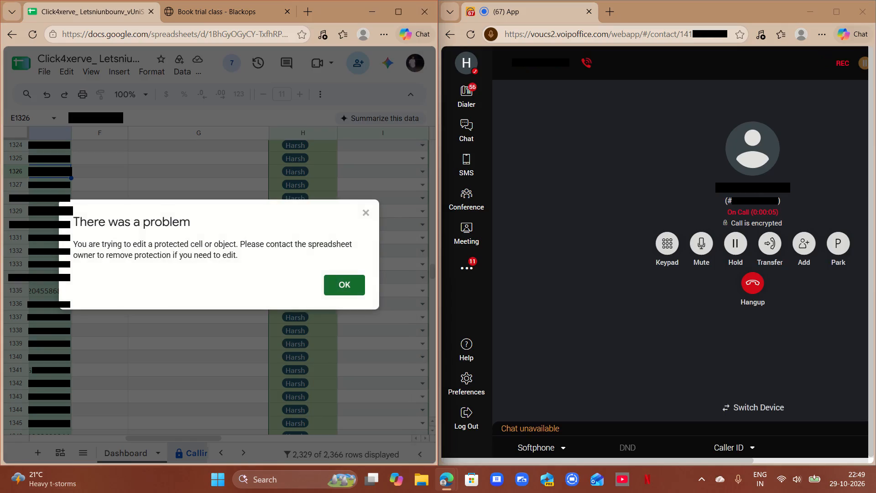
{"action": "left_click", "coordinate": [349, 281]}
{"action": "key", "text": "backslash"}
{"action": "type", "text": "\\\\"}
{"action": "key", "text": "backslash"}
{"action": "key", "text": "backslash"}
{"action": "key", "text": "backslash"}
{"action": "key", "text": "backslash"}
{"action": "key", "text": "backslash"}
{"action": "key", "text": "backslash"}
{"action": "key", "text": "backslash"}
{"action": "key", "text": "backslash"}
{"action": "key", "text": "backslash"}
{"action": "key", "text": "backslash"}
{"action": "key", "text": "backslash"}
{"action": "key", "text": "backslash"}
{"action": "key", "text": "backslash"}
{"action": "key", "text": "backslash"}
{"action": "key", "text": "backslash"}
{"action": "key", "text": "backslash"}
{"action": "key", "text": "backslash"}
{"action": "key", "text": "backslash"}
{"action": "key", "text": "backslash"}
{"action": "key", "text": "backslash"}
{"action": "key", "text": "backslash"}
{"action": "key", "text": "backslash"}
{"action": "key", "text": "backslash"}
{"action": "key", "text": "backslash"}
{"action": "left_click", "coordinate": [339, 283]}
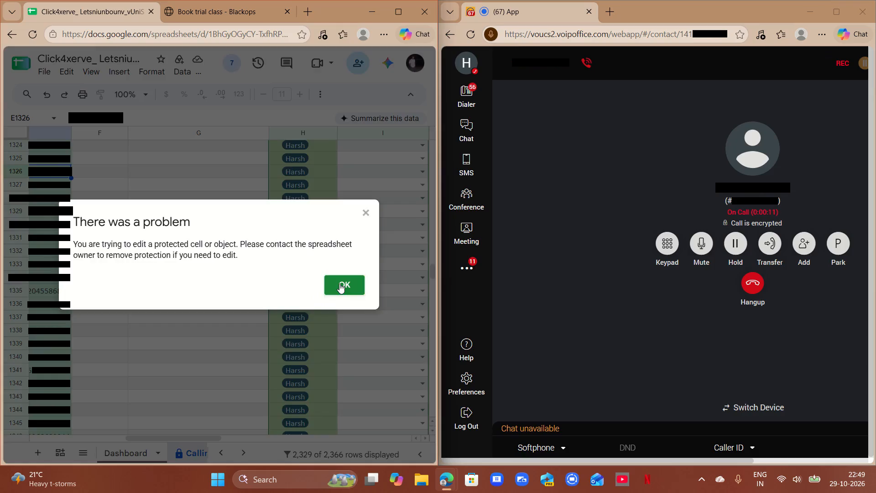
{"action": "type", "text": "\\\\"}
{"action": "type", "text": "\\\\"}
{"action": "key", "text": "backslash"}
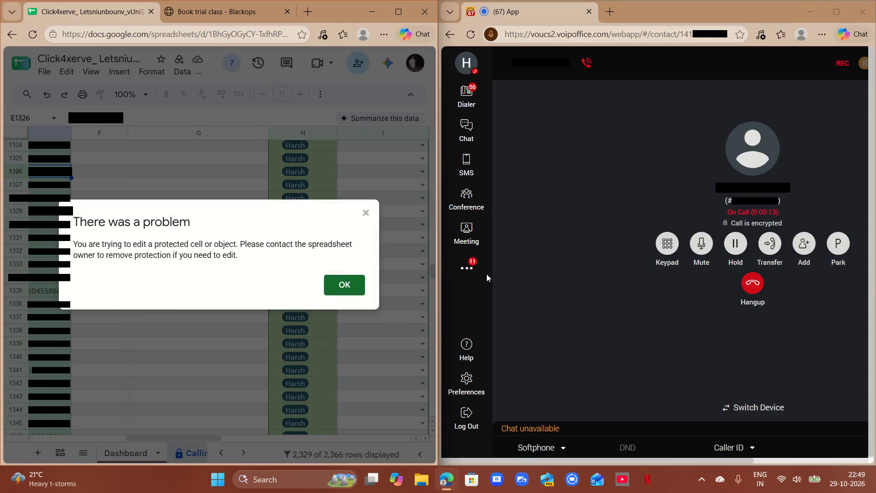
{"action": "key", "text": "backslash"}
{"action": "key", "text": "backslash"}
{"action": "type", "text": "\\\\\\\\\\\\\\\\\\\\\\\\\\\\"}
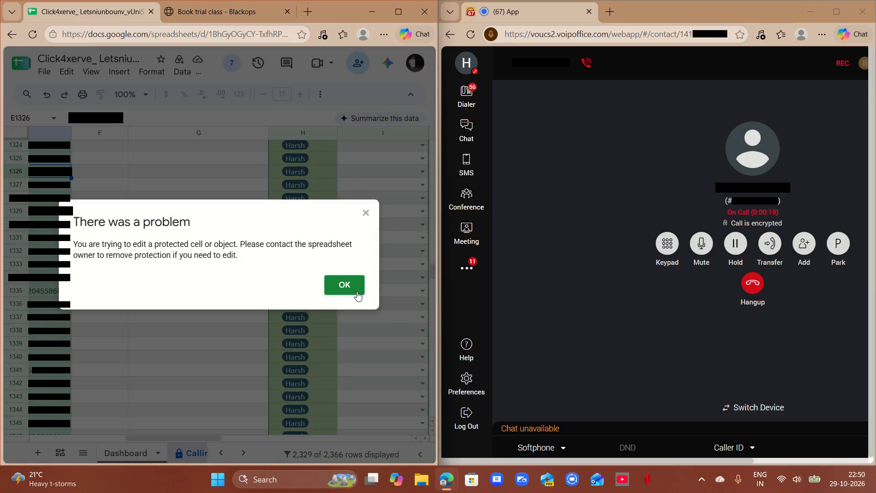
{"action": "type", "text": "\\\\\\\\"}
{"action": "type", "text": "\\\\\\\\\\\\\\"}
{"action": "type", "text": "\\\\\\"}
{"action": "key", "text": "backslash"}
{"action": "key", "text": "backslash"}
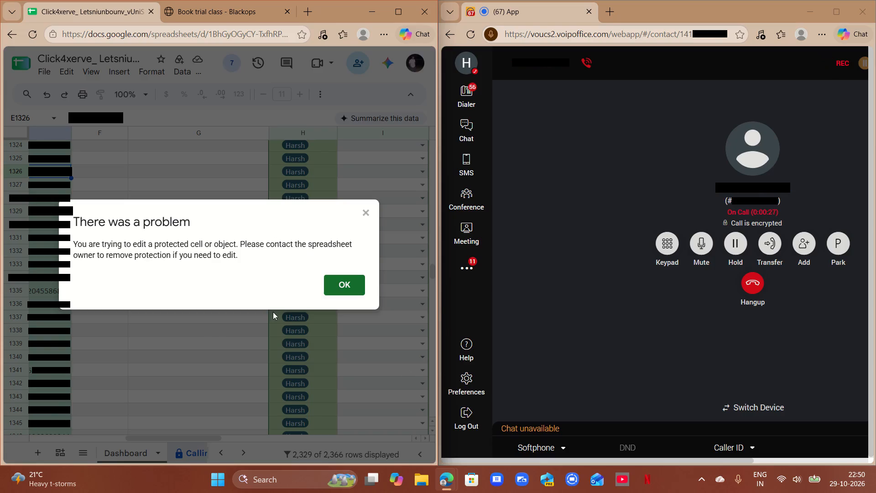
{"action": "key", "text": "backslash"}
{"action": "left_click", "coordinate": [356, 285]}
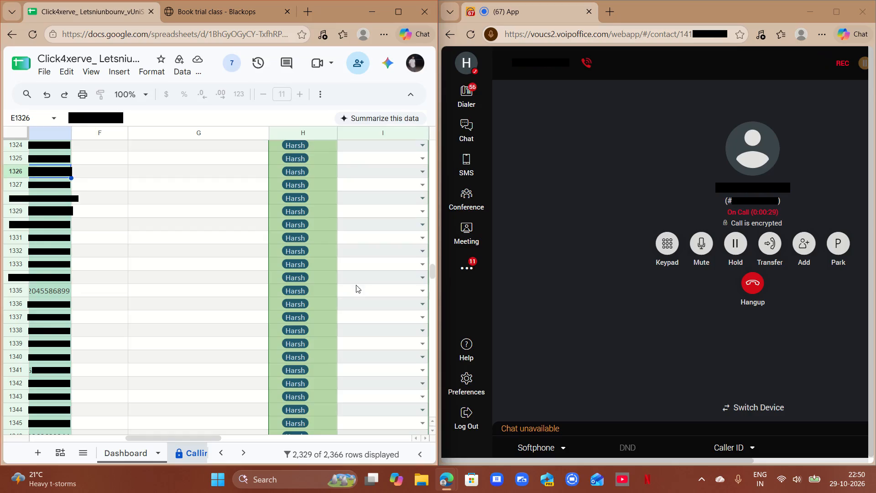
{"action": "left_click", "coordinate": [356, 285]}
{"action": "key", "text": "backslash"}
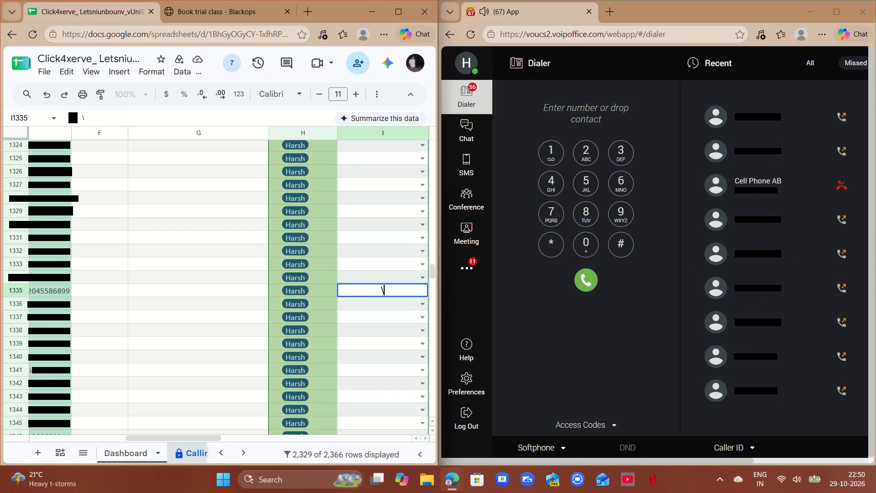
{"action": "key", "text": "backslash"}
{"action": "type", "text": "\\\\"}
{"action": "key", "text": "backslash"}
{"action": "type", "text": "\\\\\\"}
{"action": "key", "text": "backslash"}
Copy the row 1327 lead's phone number from column E and dial it, dismissing the sheet's error message.
{"action": "left_click", "coordinate": [56, 182]}
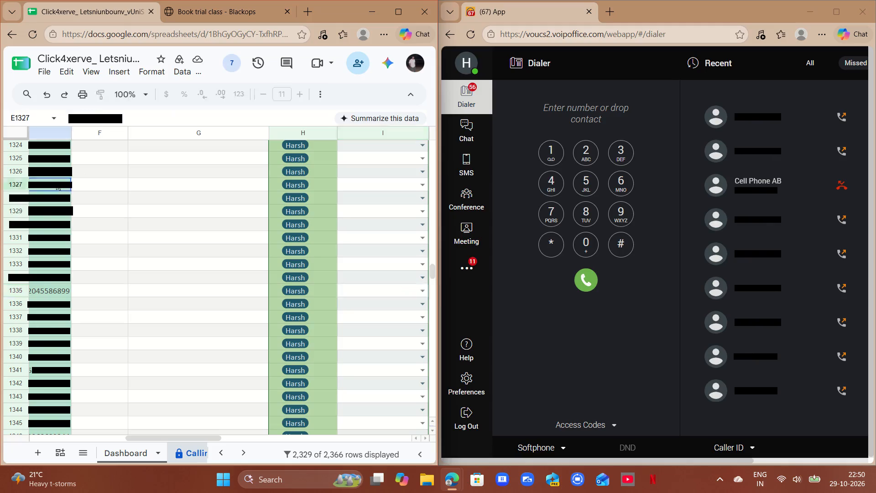
{"action": "key", "text": "ctrl+c"}
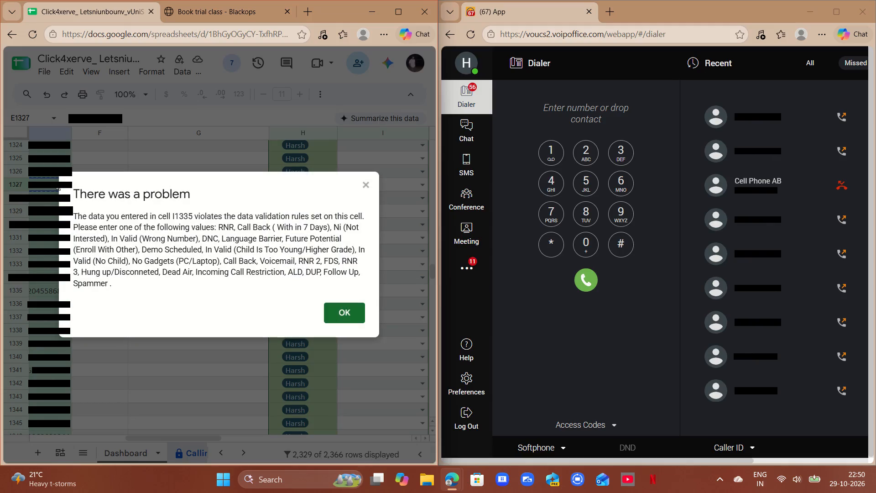
{"action": "left_click", "coordinate": [56, 182]}
{"action": "key", "text": "backslash"}
{"action": "key", "text": "backslash"}
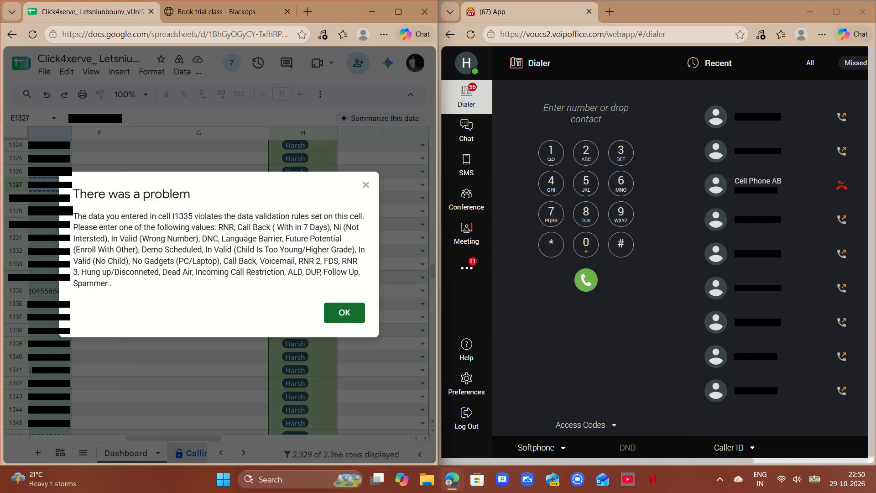
{"action": "left_click", "coordinate": [613, 109]}
{"action": "key", "text": "ctrl+v"}
{"action": "key", "text": "Return"}
{"action": "type", "text": "\\\\\\"}
{"action": "key", "text": "backslash"}
{"action": "key", "text": "backslash"}
{"action": "key", "text": "backslash"}
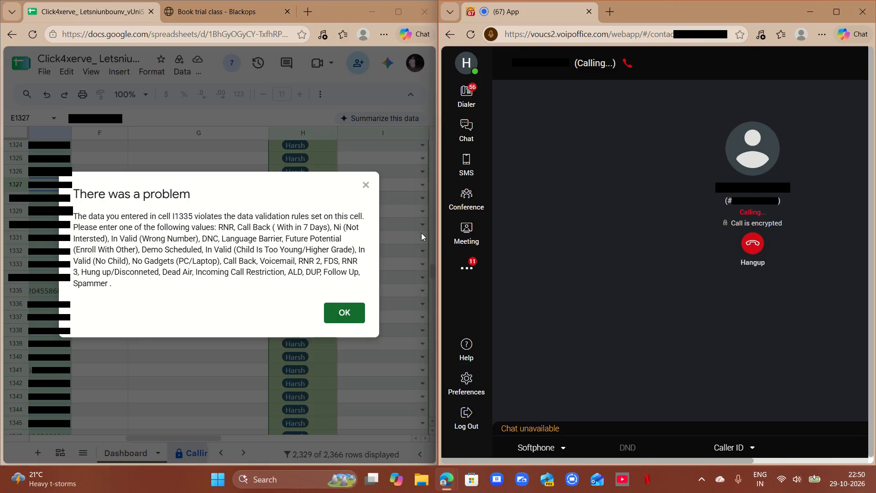
{"action": "left_click", "coordinate": [333, 309]}
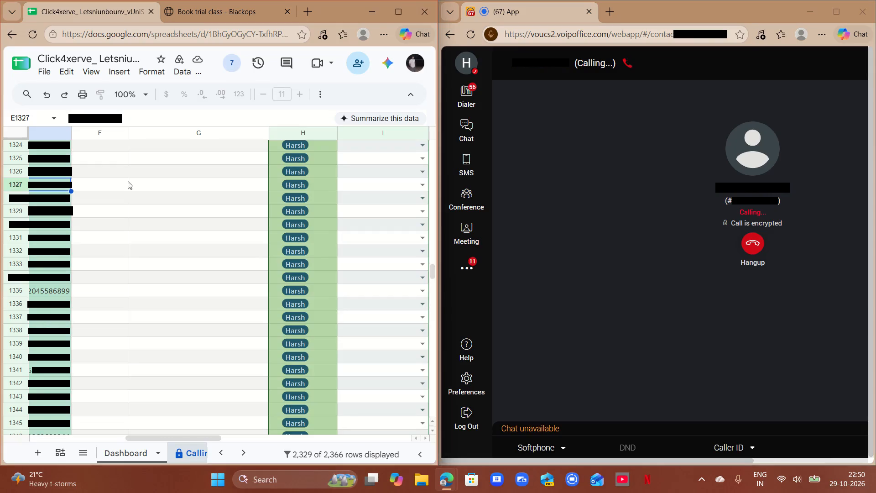
Copy the row 1328 lead's phone number from column E, hang up the ongoing call and dial the copied number.
{"action": "left_click", "coordinate": [65, 198]}
{"action": "key", "text": "ctrl+backslash"}
{"action": "key", "text": "ctrl+c"}
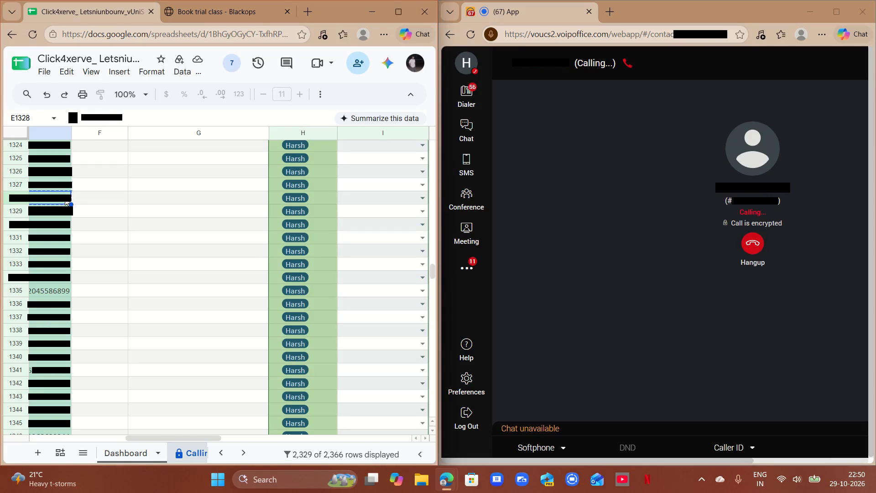
{"action": "key", "text": "backslash"}
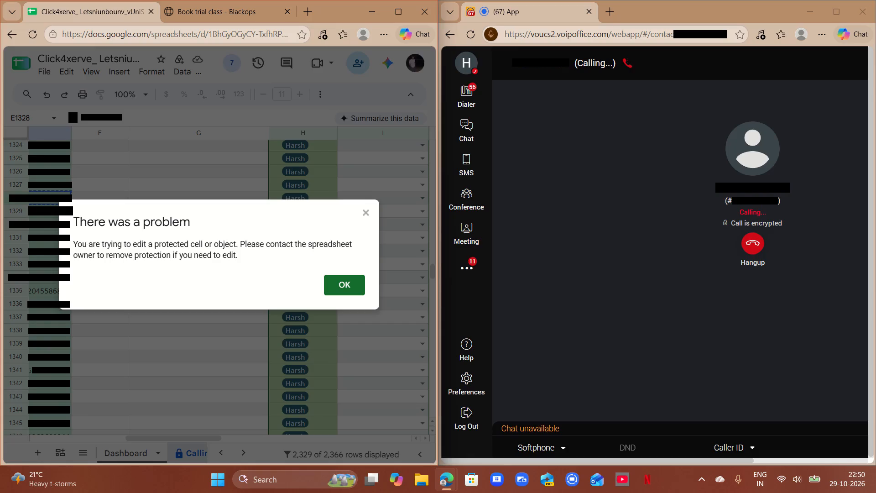
{"action": "key", "text": "backslash"}
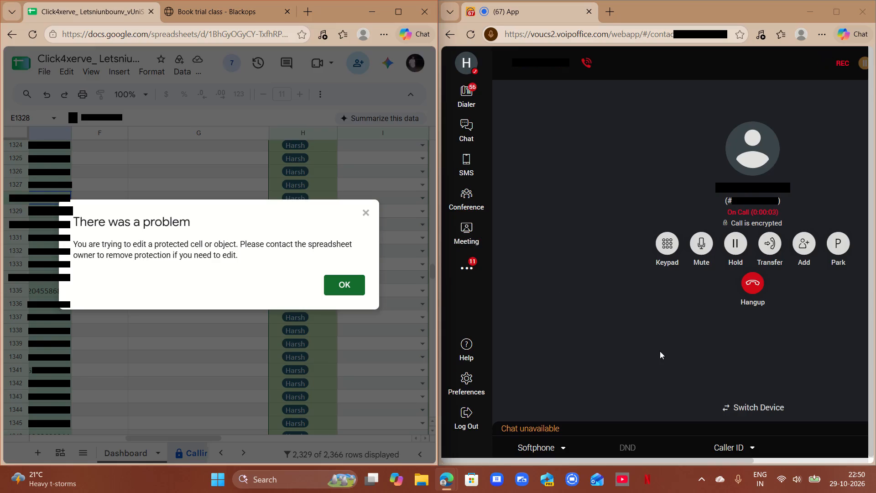
{"action": "left_click", "coordinate": [761, 277]}
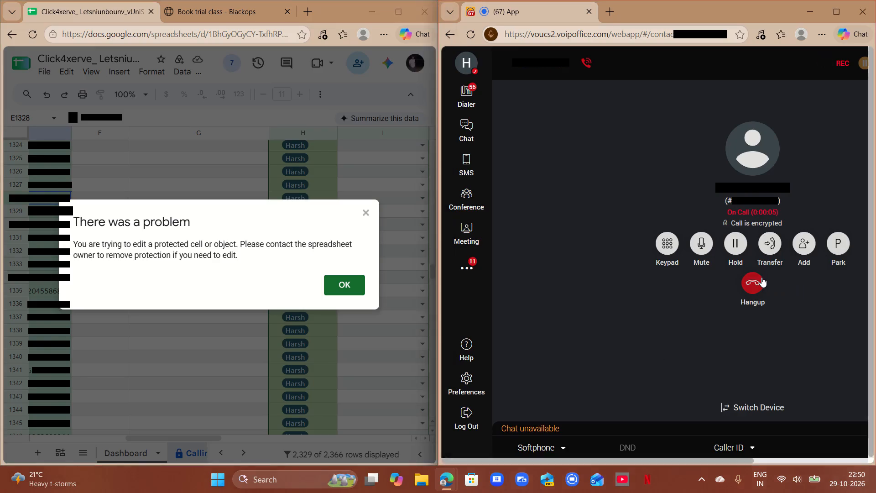
{"action": "left_click", "coordinate": [596, 114]}
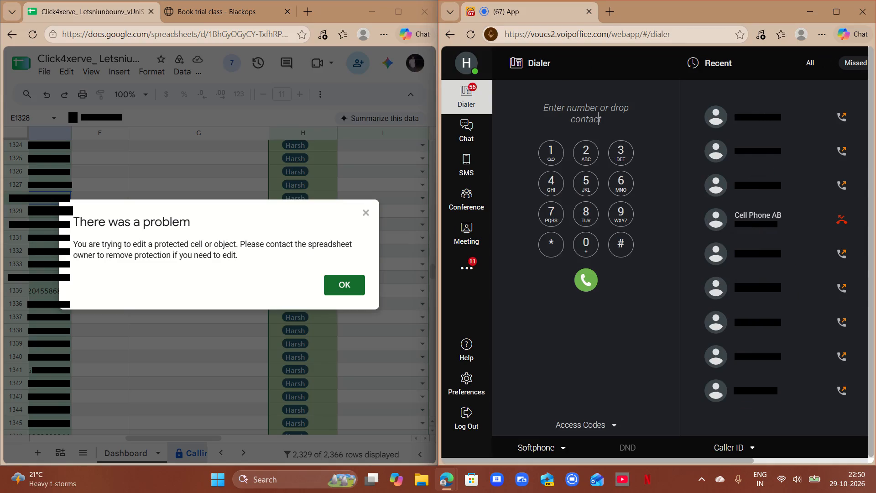
{"action": "key", "text": "ctrl+v"}
{"action": "key", "text": "Return"}
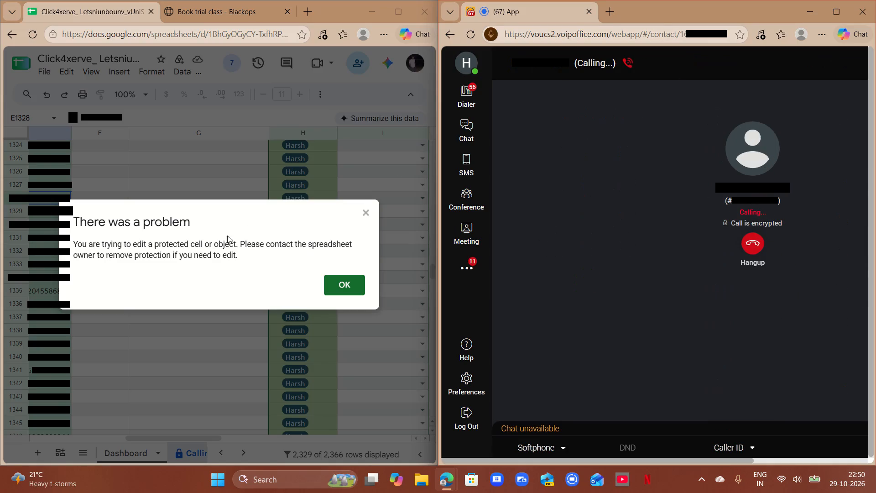
{"action": "left_click", "coordinate": [328, 283]}
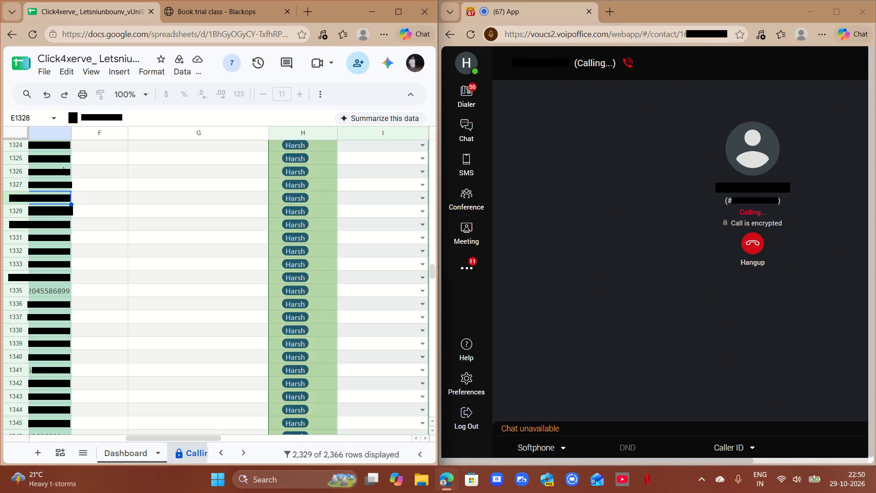
Copy the row 1329 lead's phone number from column E and dial it.
{"action": "left_click", "coordinate": [67, 214]}
{"action": "key", "text": "ctrl+c"}
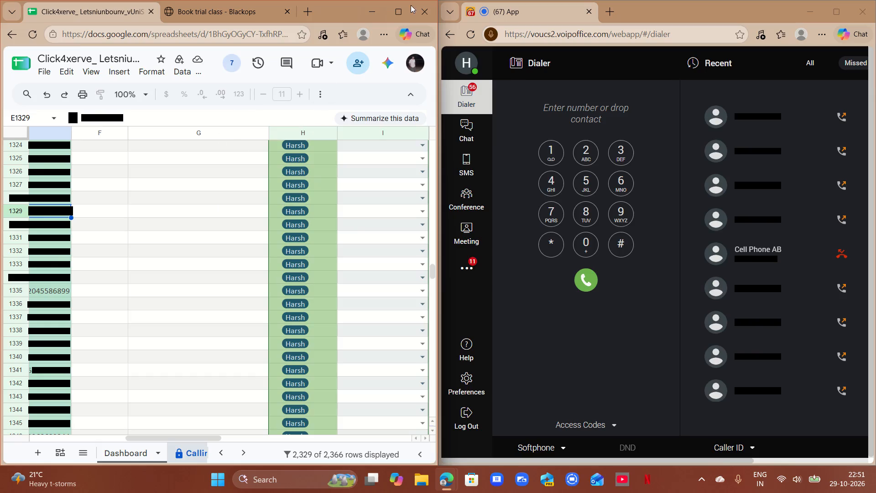
{"action": "left_click", "coordinate": [569, 106]}
{"action": "key", "text": "ctrl+v"}
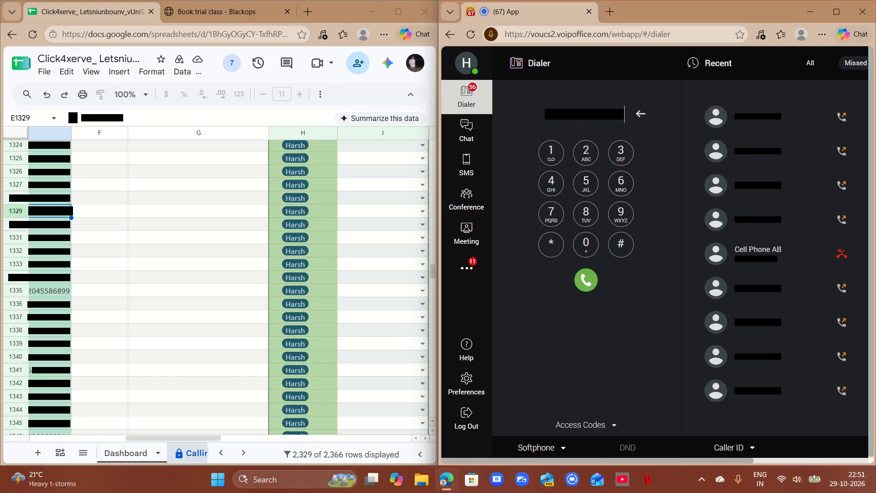
{"action": "key", "text": "Return"}
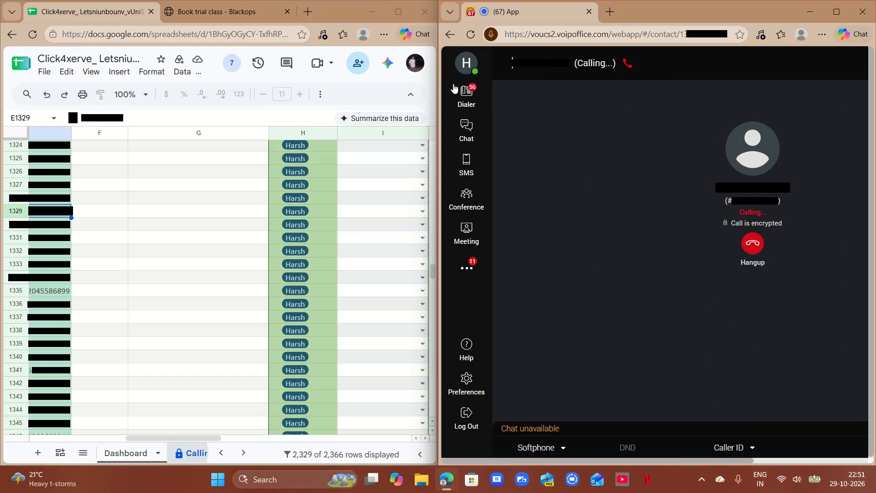
Set the row 1328 lead's status in column I to Hung up/Disconneted.
{"action": "left_click", "coordinate": [19, 197]}
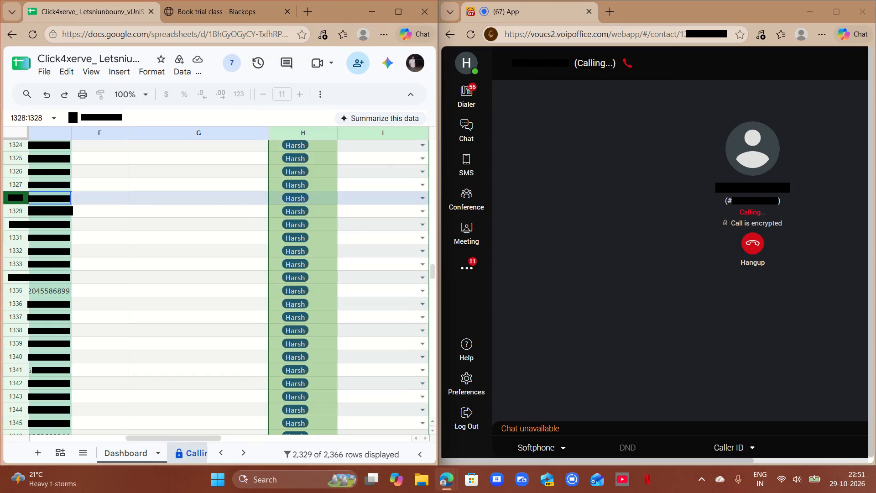
{"action": "left_click", "coordinate": [369, 198]}
{"action": "key", "text": "h"}
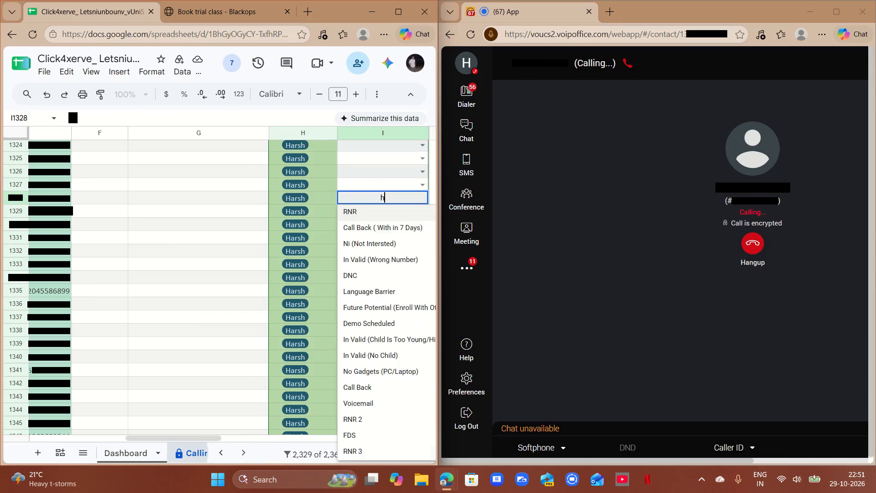
{"action": "key", "text": "Up"}
{"action": "key", "text": "Return"}
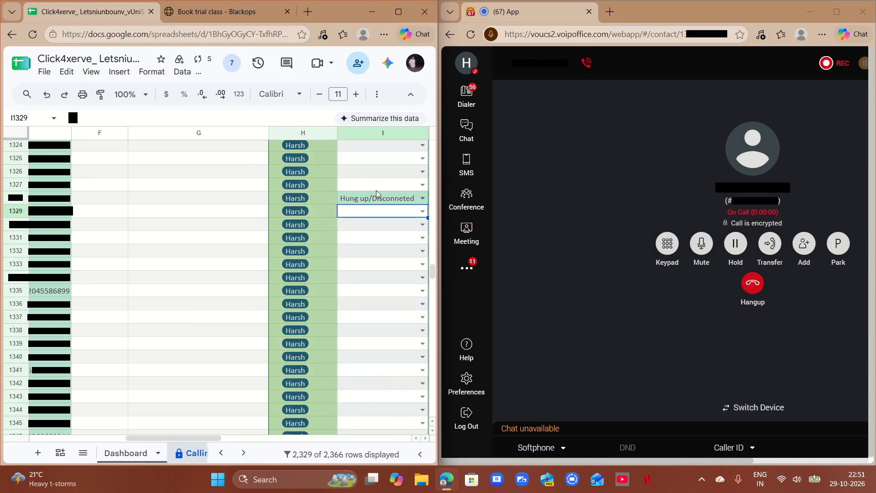
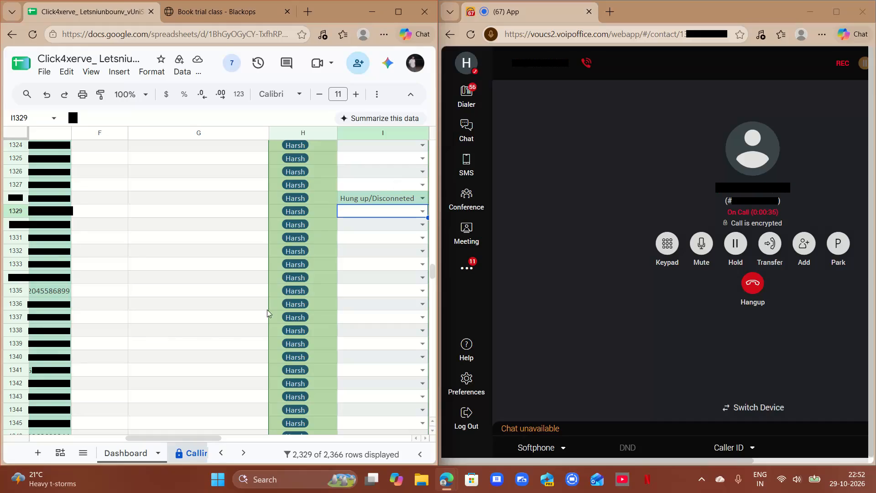
Start a new record in row 212 of the Demosheet with the time 4 pm in column H and 3 in column F.
{"action": "scroll", "coordinate": [190, 451], "scroll_direction": "left", "scroll_amount": 3}
{"action": "left_click", "coordinate": [190, 451]}
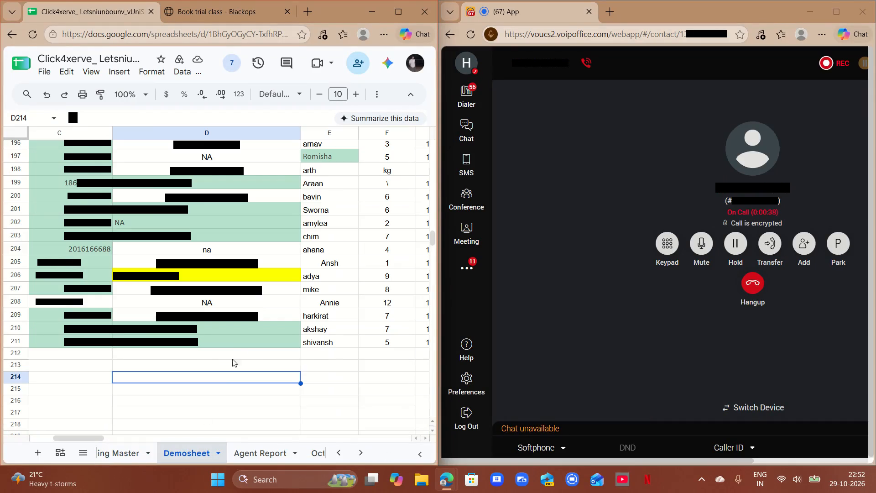
{"action": "scroll", "coordinate": [241, 350], "scroll_direction": "left", "scroll_amount": 4}
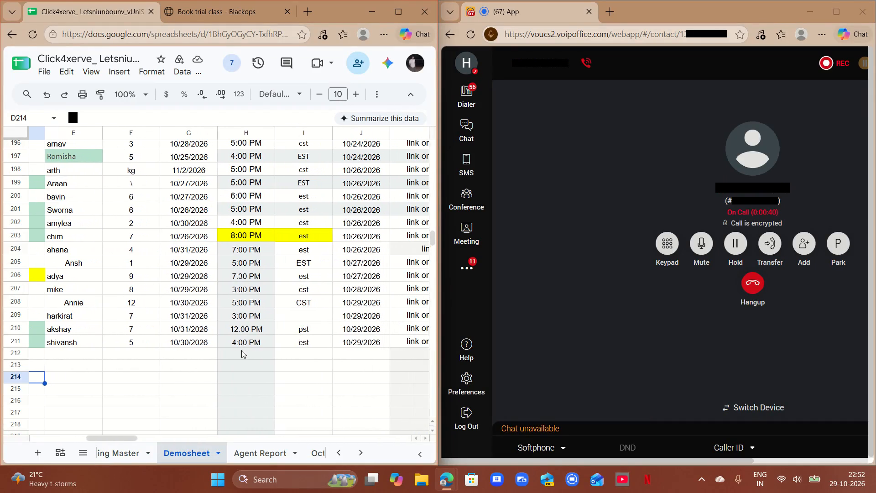
{"action": "scroll", "coordinate": [241, 350], "scroll_direction": "left", "scroll_amount": 1}
{"action": "left_click", "coordinate": [229, 357]}
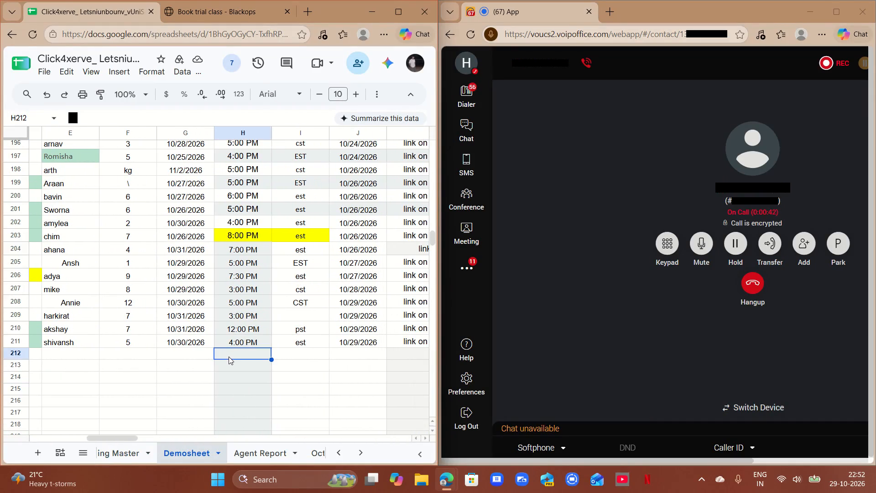
{"action": "type", "text": "4 pm"}
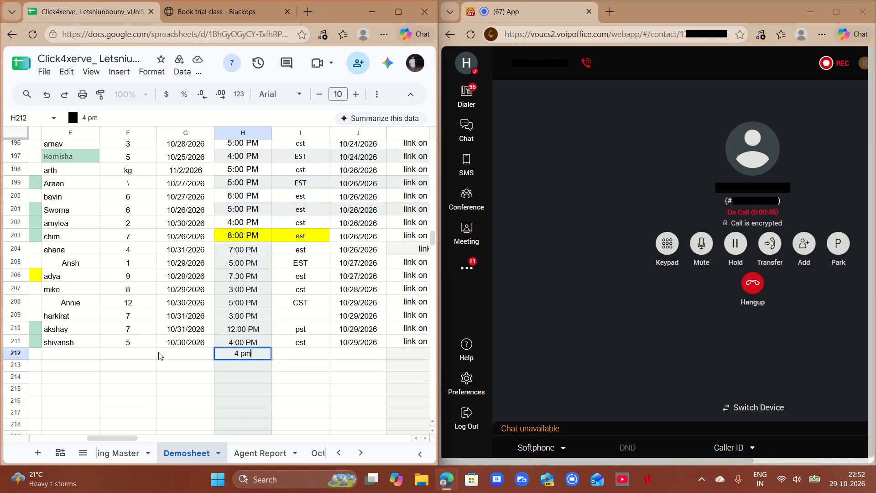
{"action": "left_click", "coordinate": [80, 357]}
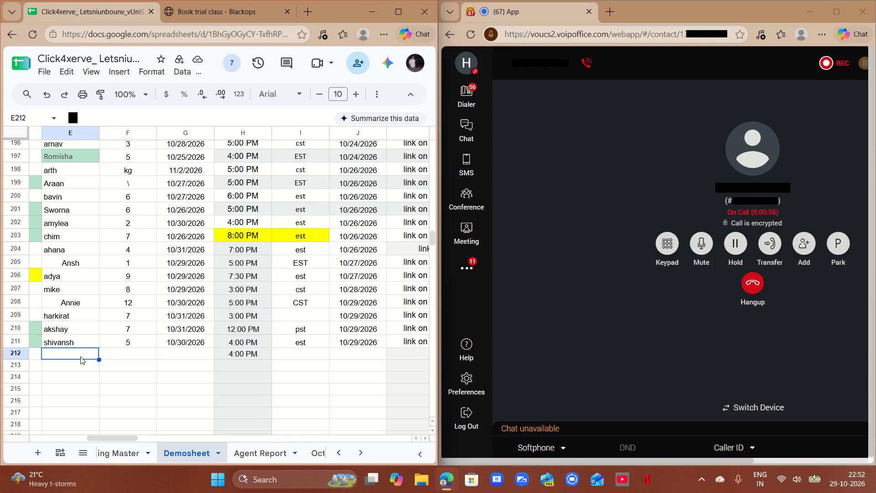
{"action": "left_click", "coordinate": [120, 353]}
{"action": "key", "text": "3"}
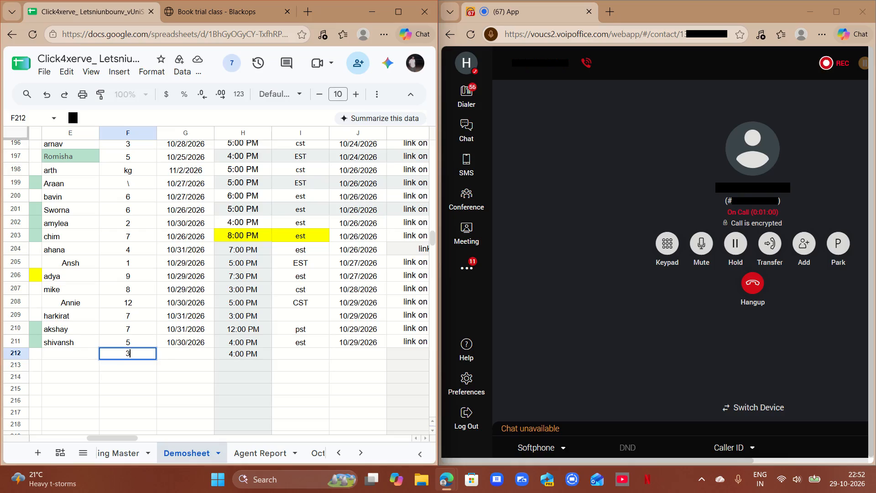
{"action": "left_click", "coordinate": [173, 356]}
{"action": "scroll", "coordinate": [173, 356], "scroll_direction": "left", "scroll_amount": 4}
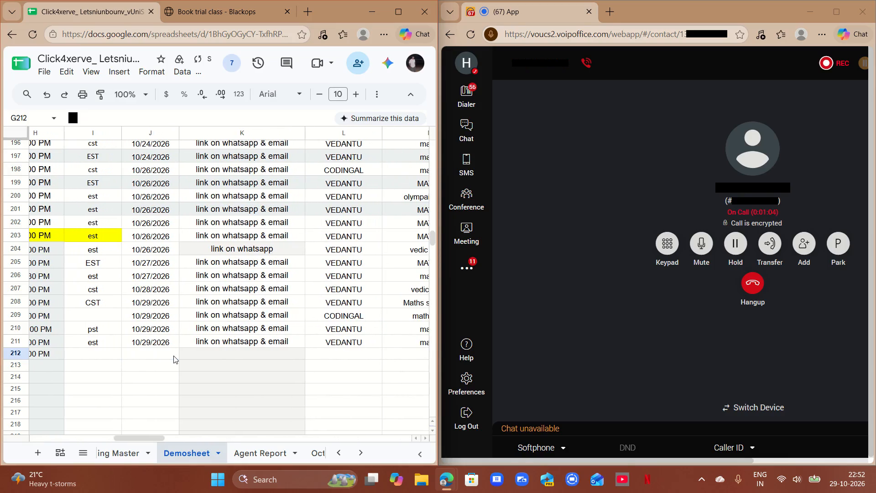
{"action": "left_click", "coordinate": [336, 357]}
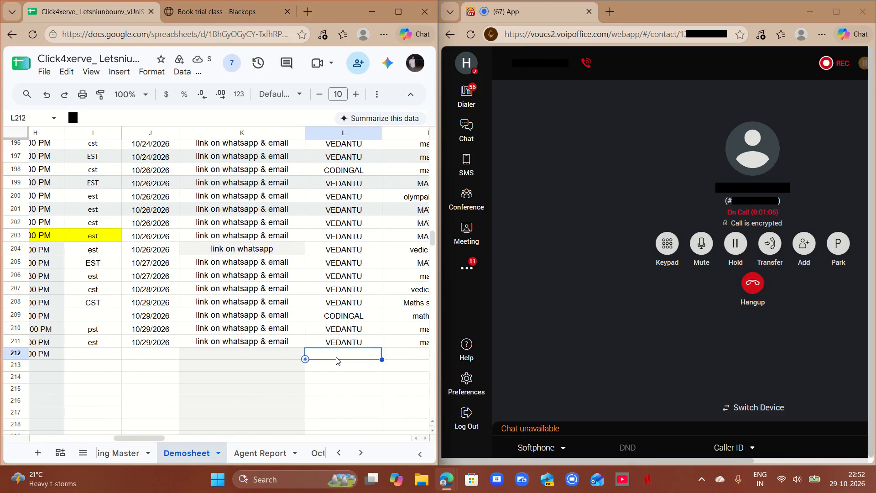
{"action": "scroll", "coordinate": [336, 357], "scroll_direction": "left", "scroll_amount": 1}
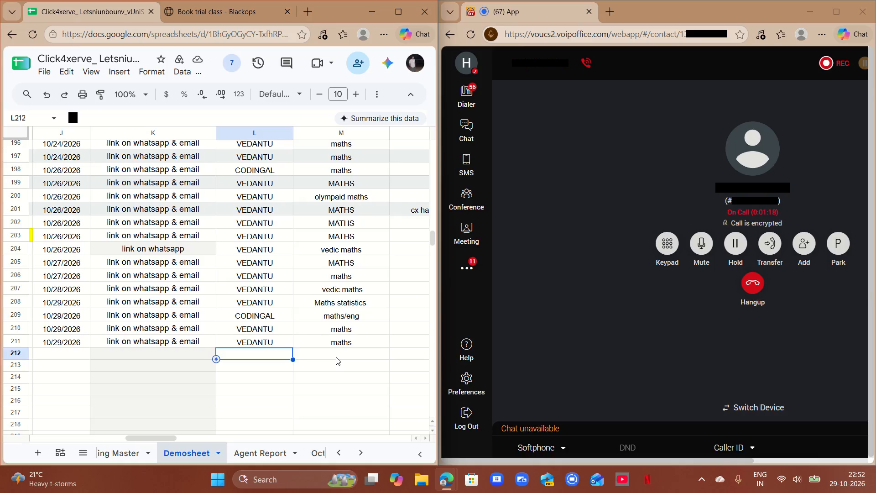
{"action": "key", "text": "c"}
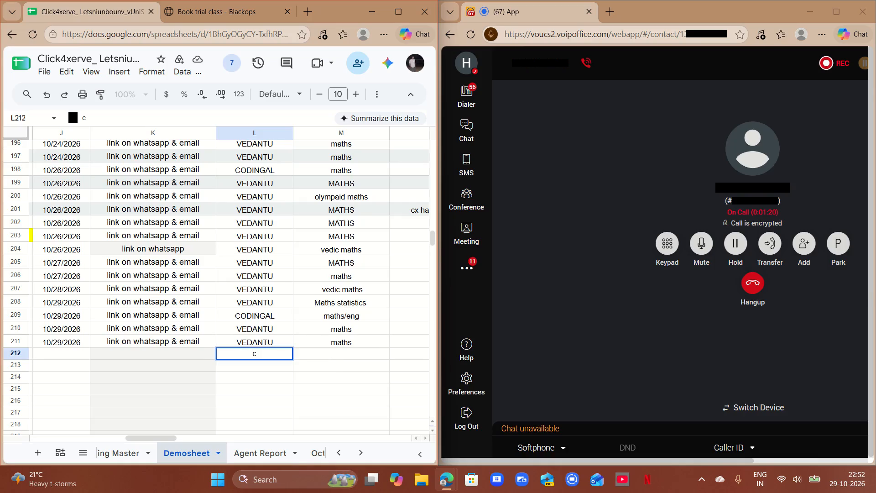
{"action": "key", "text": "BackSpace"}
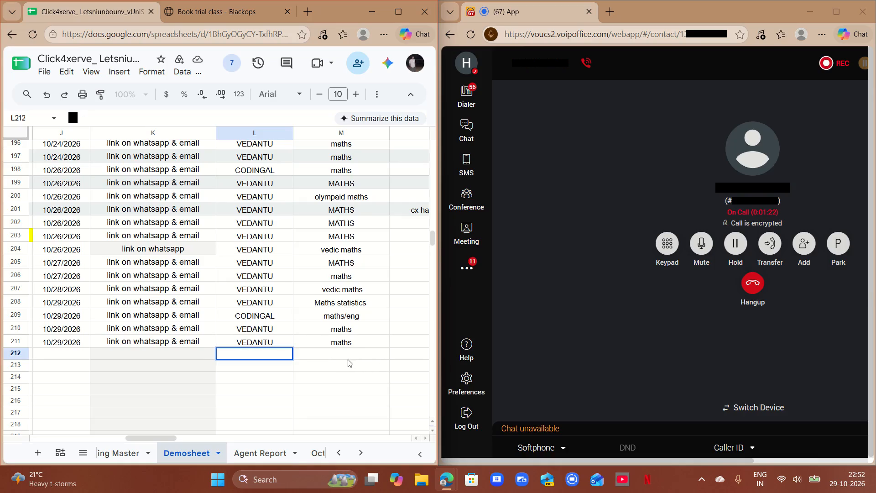
Enter the subject ai in column M and the name dira in column B of Demosheet row 212.
{"action": "left_click", "coordinate": [347, 358]}
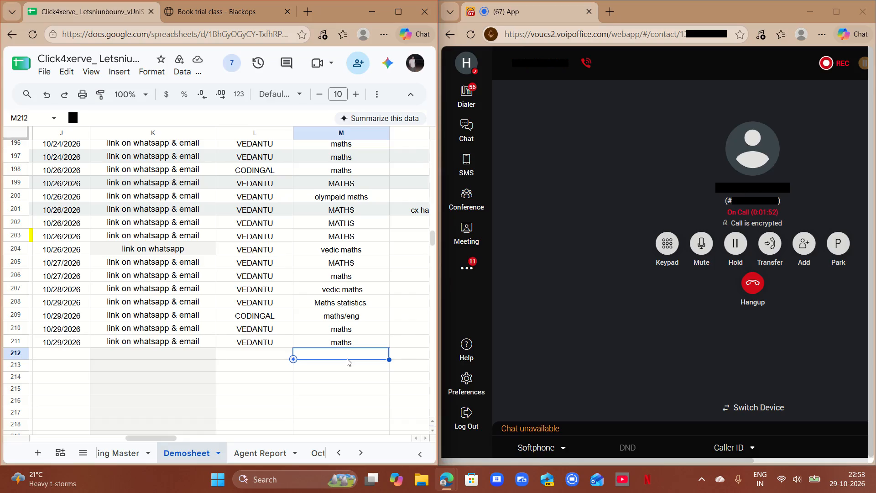
{"action": "key", "text": "a"}
{"action": "key", "text": "i"}
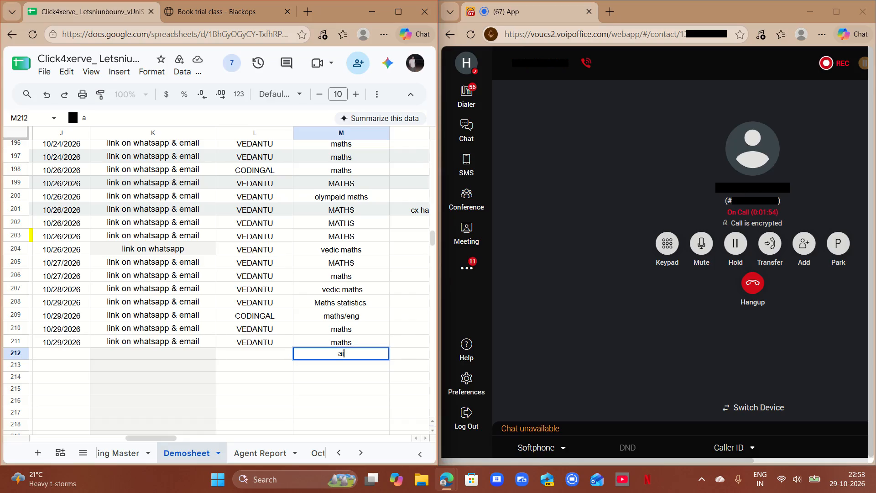
{"action": "left_click", "coordinate": [181, 357]}
{"action": "scroll", "coordinate": [181, 357], "scroll_direction": "right", "scroll_amount": 5}
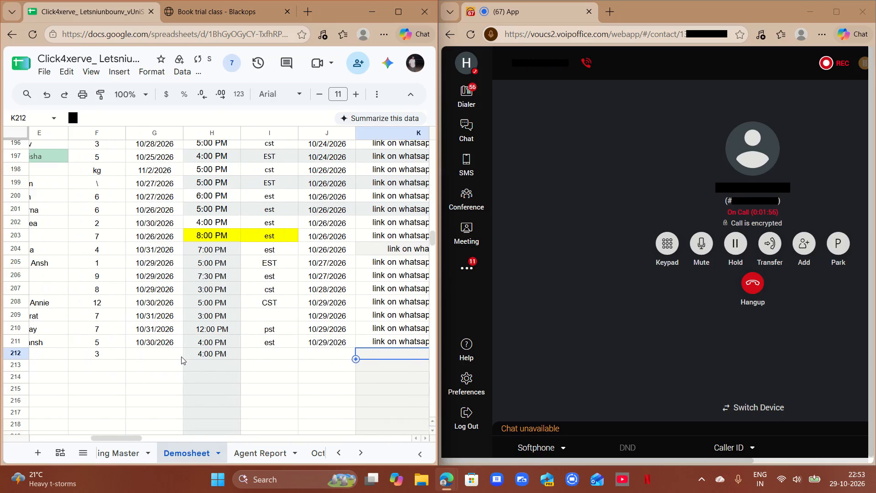
{"action": "scroll", "coordinate": [181, 357], "scroll_direction": "right", "scroll_amount": 9}
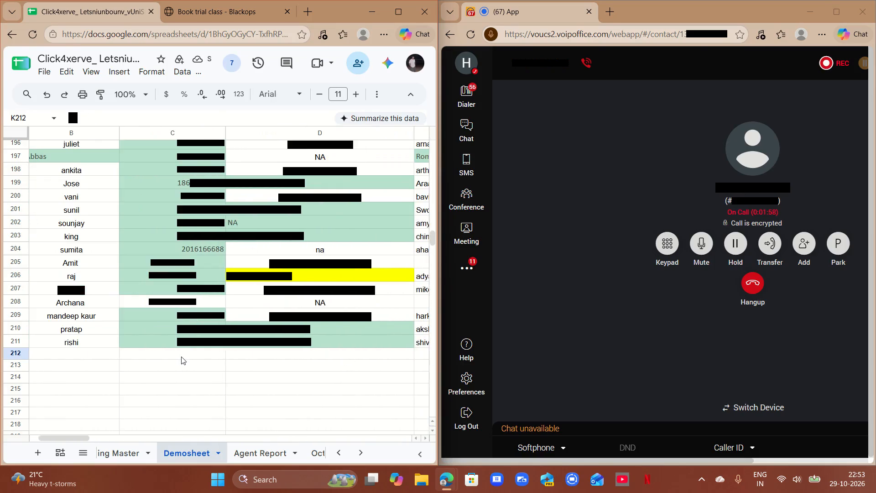
{"action": "left_click", "coordinate": [156, 357]}
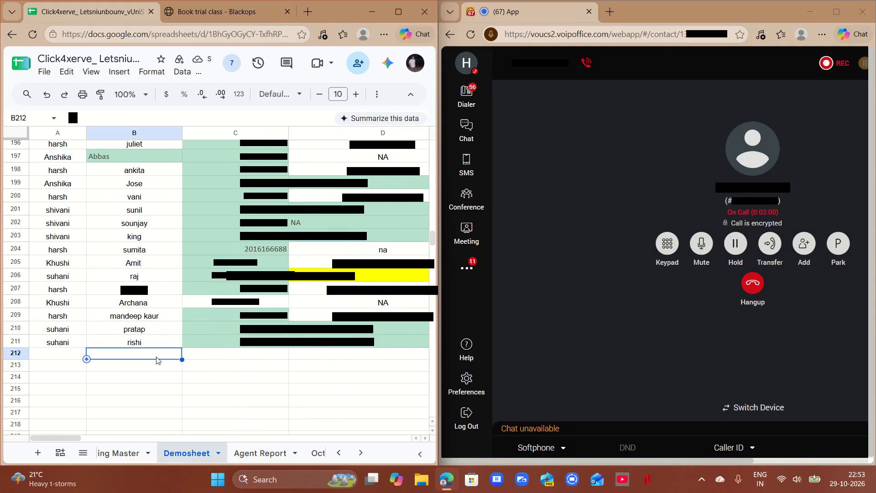
{"action": "type", "text": "dira"}
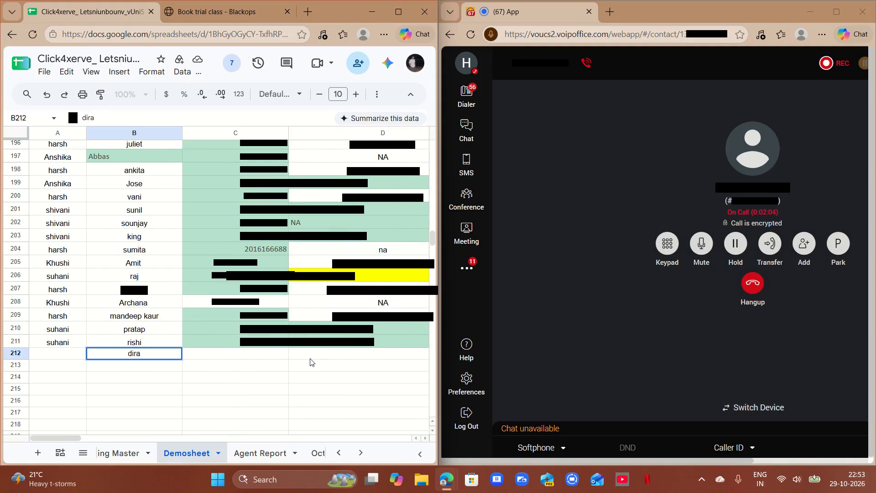
{"action": "left_click", "coordinate": [310, 358]}
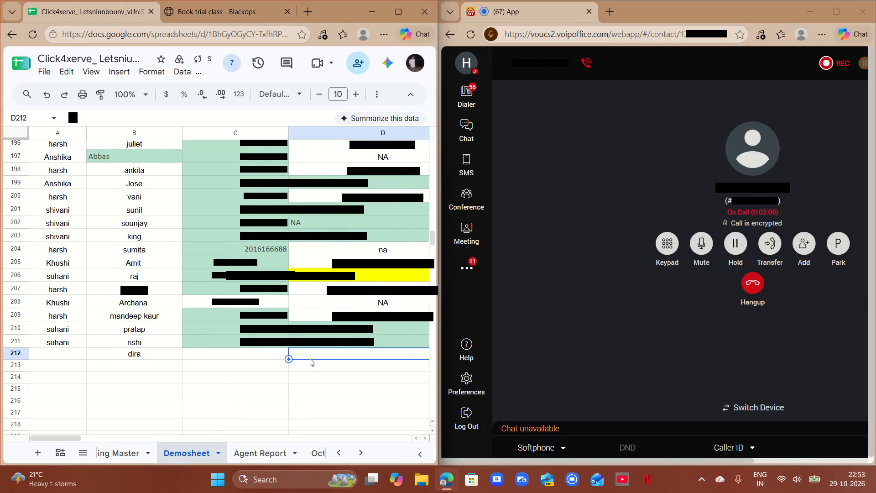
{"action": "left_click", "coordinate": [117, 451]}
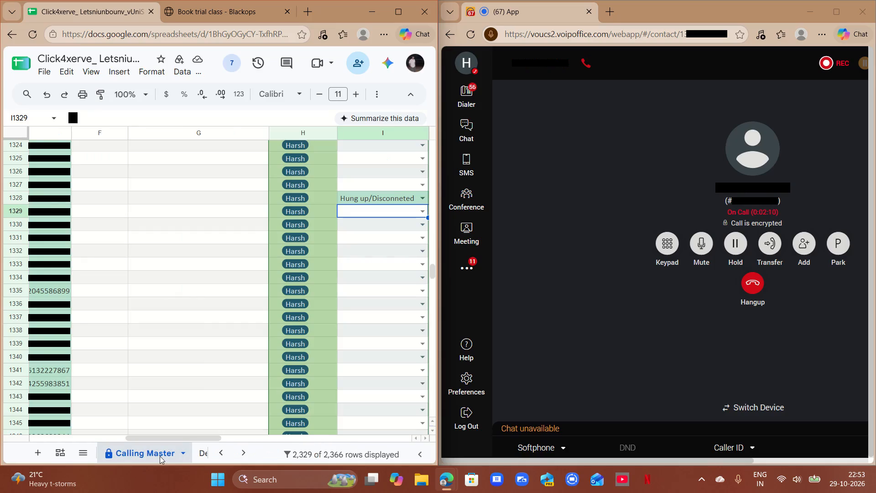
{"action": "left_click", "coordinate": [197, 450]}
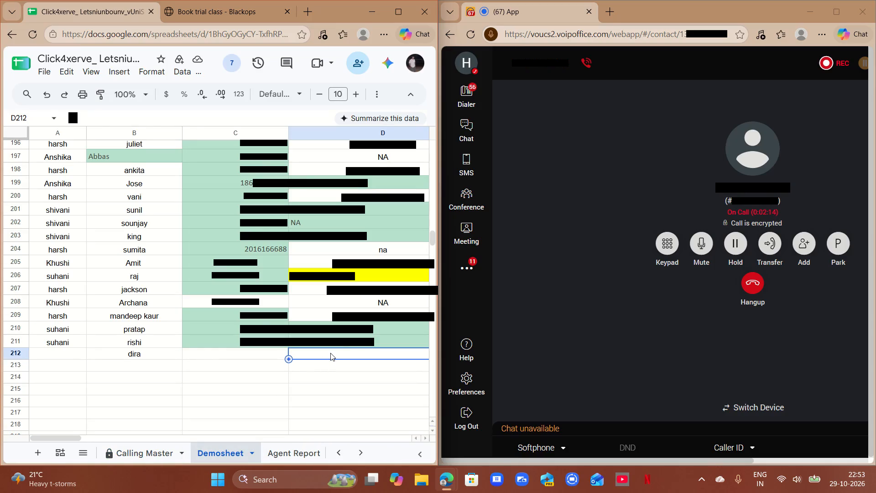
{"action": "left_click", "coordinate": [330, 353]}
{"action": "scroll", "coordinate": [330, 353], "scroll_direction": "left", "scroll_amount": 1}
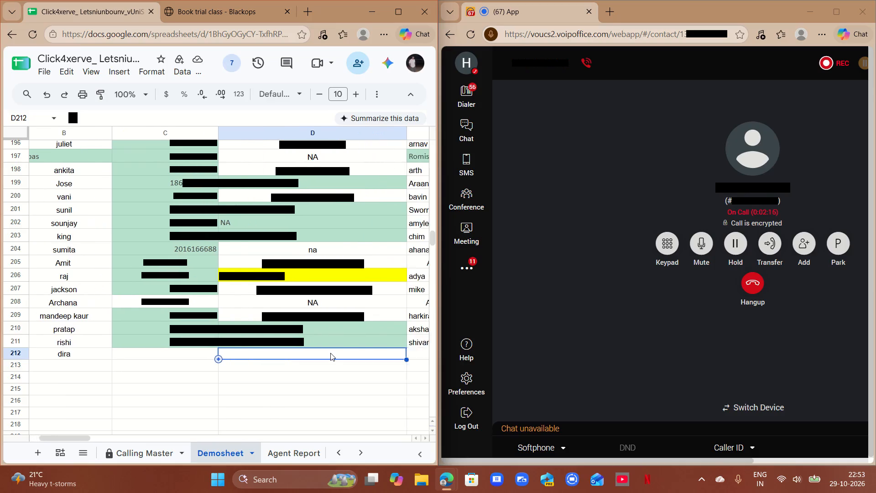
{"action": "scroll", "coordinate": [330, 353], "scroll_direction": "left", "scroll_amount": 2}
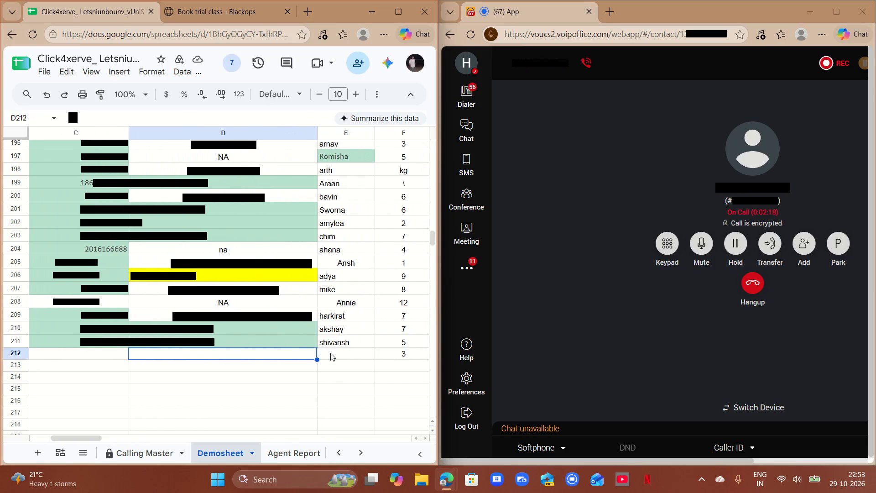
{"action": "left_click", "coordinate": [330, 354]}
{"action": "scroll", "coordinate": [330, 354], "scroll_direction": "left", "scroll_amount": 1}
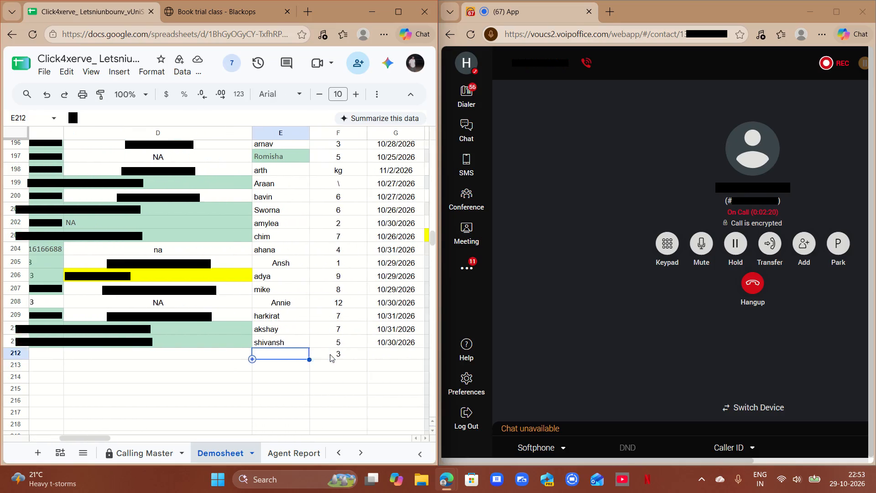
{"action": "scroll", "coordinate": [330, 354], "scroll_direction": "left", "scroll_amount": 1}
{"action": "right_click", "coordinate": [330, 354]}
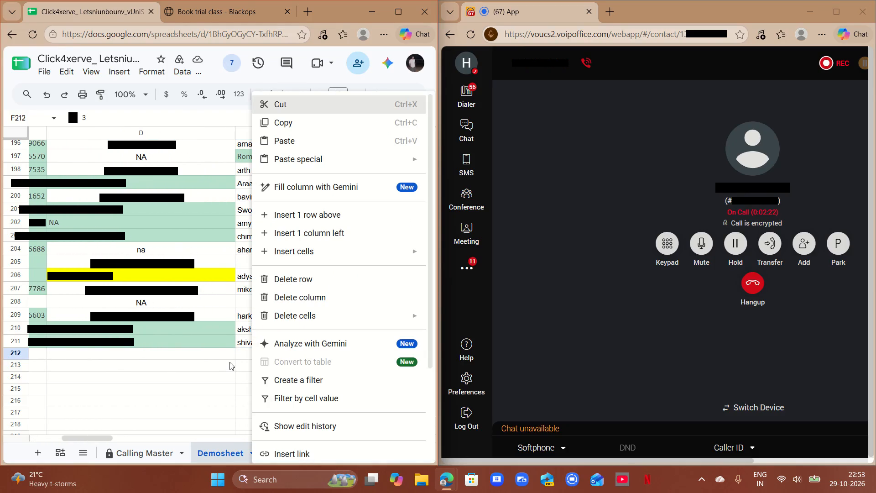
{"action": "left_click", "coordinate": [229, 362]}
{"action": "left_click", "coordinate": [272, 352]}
Enter the time zone cst in column I of Demosheet row 212.
{"action": "scroll", "coordinate": [272, 352], "scroll_direction": "left", "scroll_amount": 2}
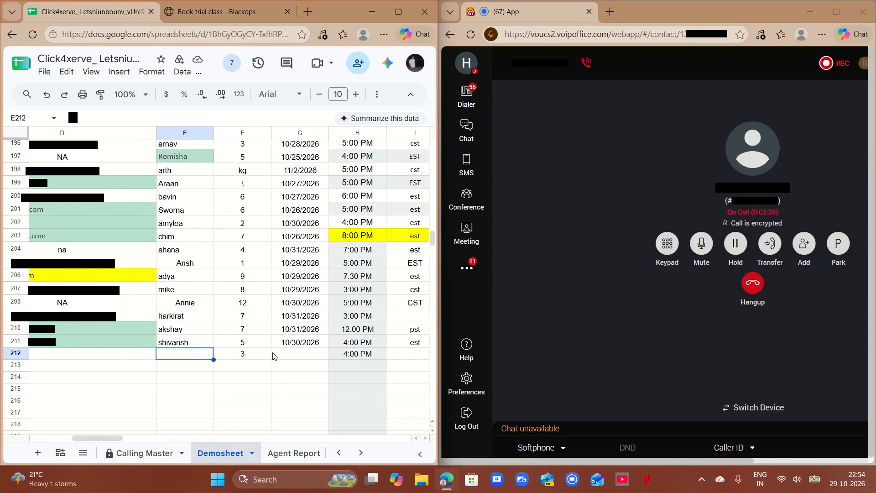
{"action": "scroll", "coordinate": [303, 356], "scroll_direction": "left", "scroll_amount": 1}
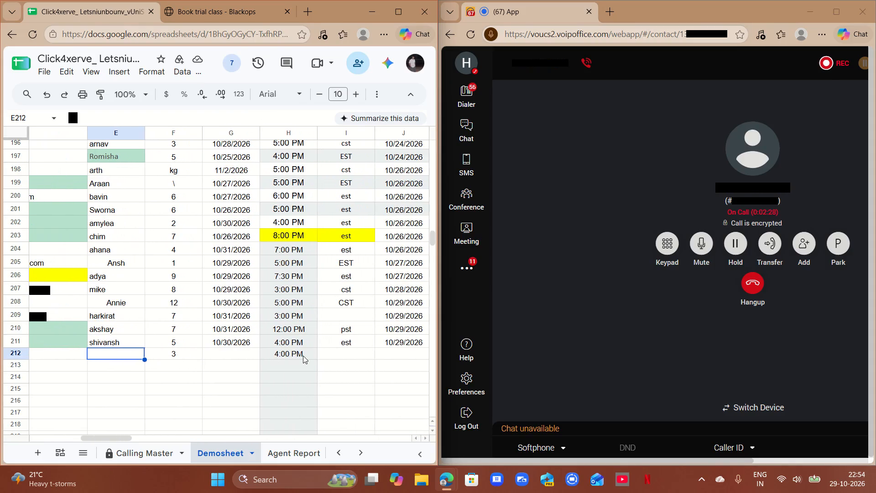
{"action": "left_click", "coordinate": [328, 355]}
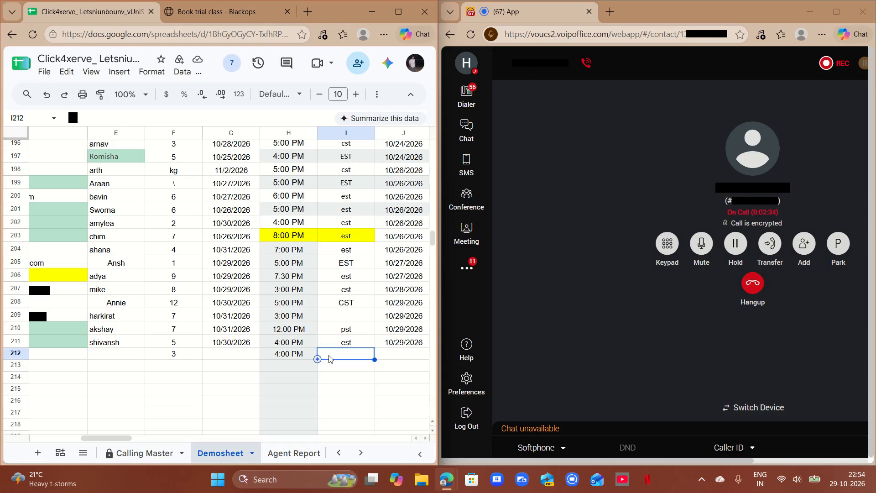
{"action": "type", "text": "cst"}
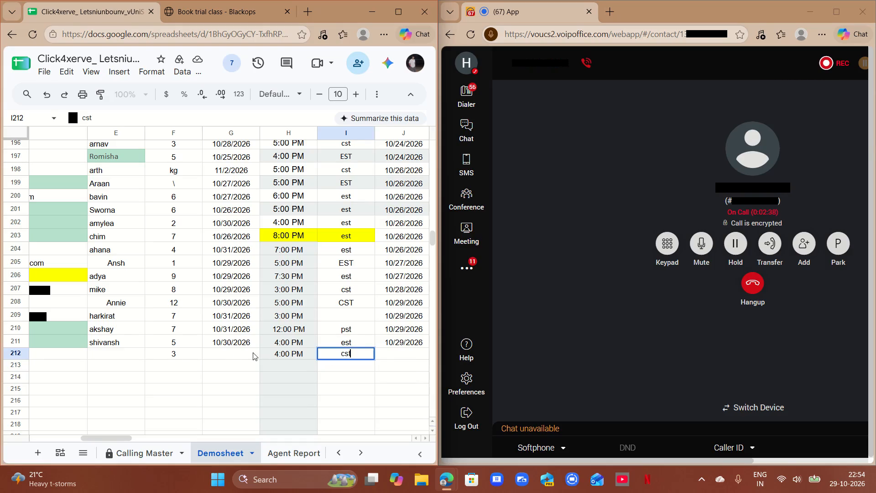
{"action": "left_click", "coordinate": [233, 354]}
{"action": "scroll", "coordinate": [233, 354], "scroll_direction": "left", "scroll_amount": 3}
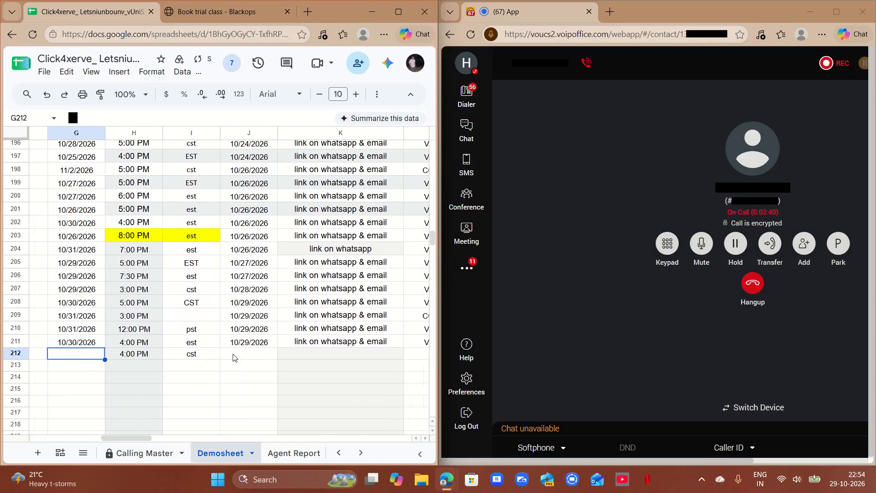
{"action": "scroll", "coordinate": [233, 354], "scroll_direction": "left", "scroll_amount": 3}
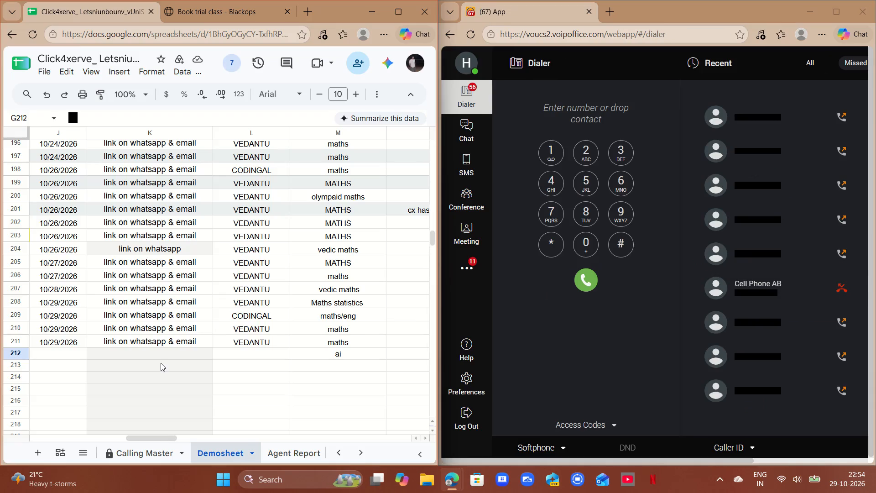
Return to the Calling Master sheet and copy the row 1329 lead's phone number from column E.
{"action": "left_click", "coordinate": [128, 458]}
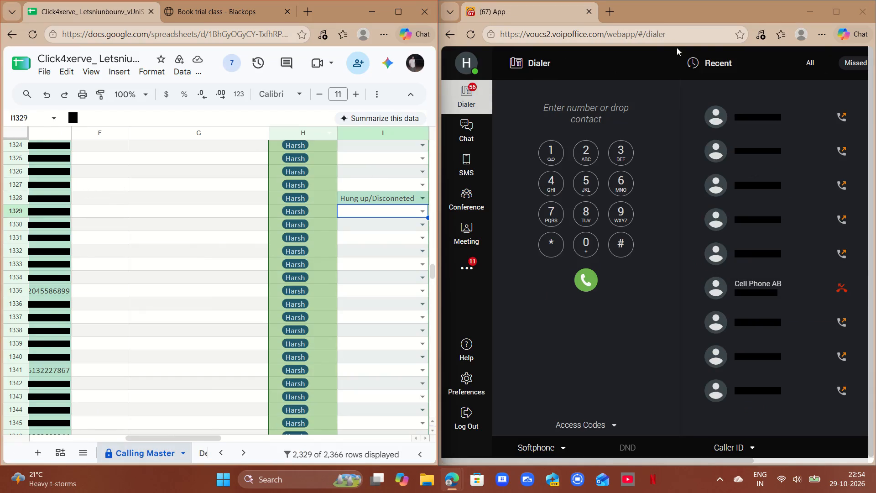
{"action": "left_click", "coordinate": [66, 213]}
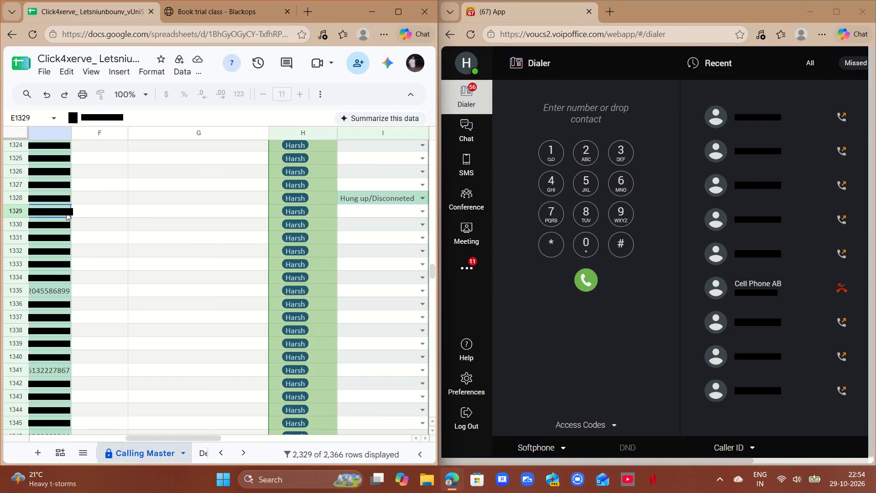
{"action": "key", "text": "ctrl+c"}
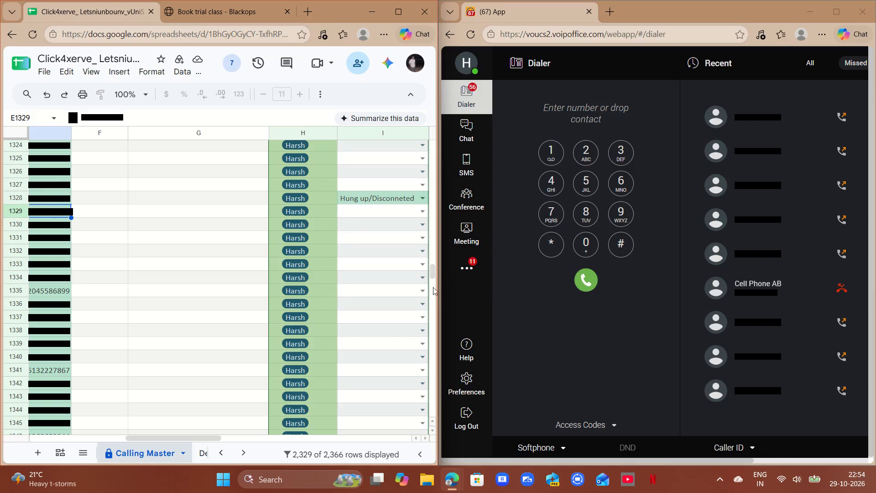
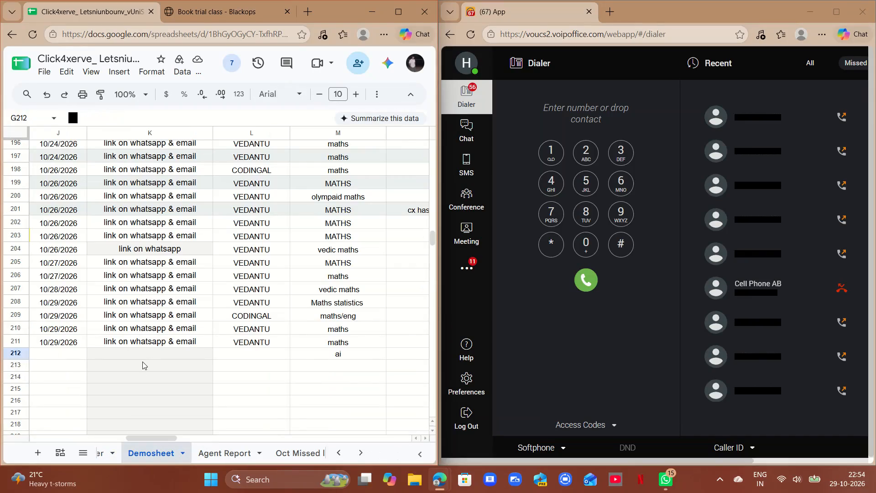
Enter the agent name harsh in column A of Demosheet row 212.
{"action": "scroll", "coordinate": [142, 362], "scroll_direction": "right", "scroll_amount": 8}
{"action": "left_click", "coordinate": [65, 356]}
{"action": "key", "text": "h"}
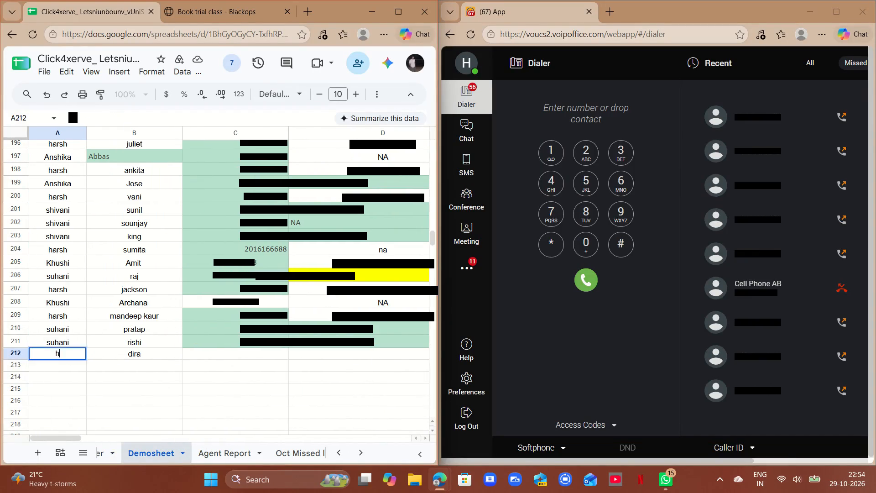
{"action": "key", "text": "Return"}
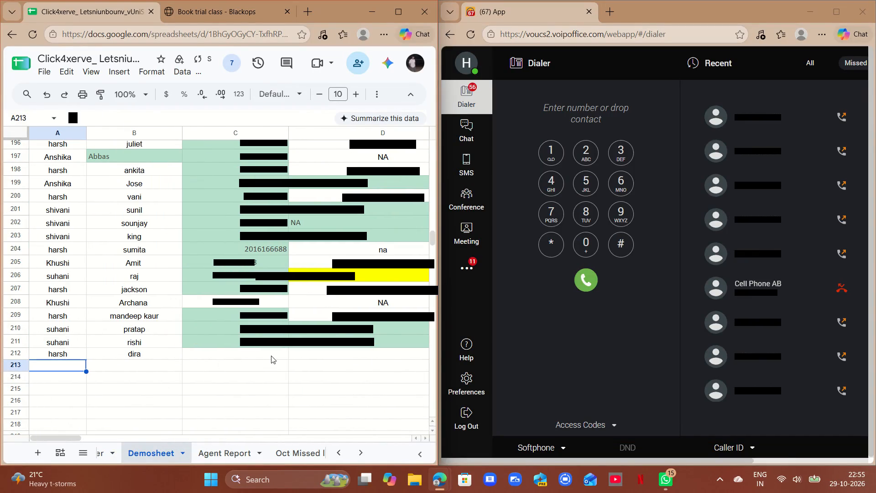
Enter CODINGAL in column L of Demosheet row 212.
{"action": "left_click", "coordinate": [271, 356]}
{"action": "scroll", "coordinate": [271, 356], "scroll_direction": "left", "scroll_amount": 8}
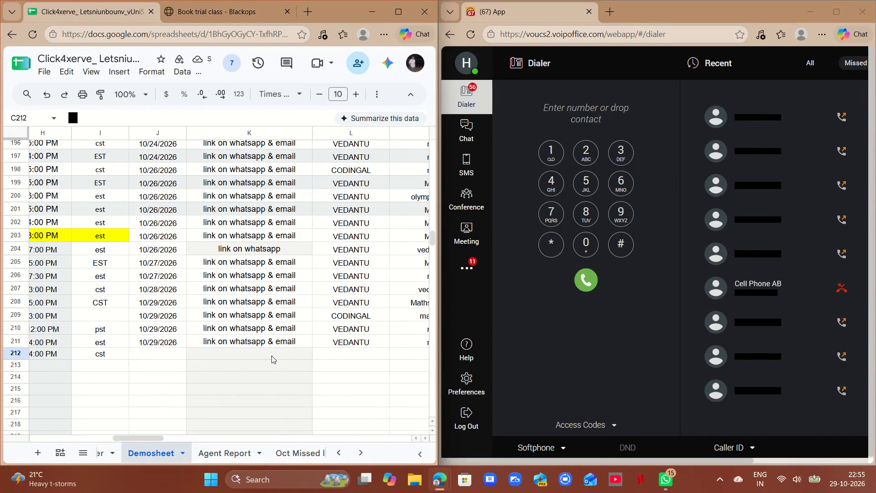
{"action": "scroll", "coordinate": [271, 356], "scroll_direction": "left", "scroll_amount": 2}
{"action": "left_click", "coordinate": [261, 355]}
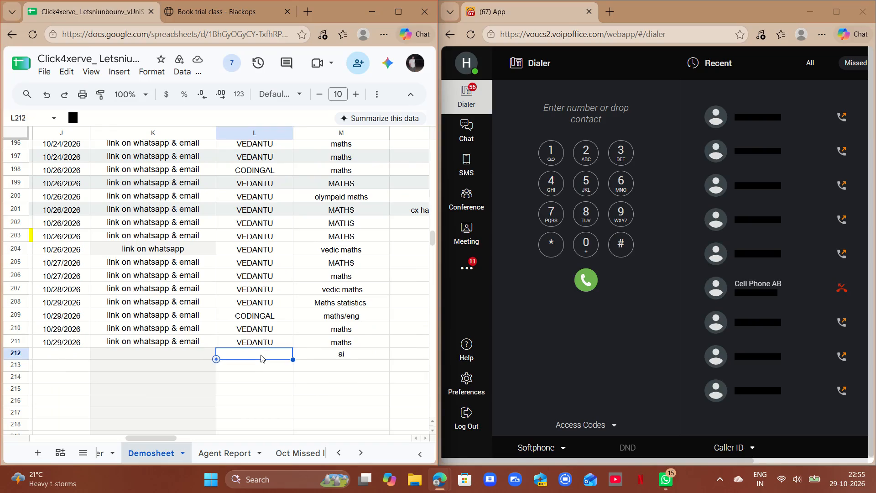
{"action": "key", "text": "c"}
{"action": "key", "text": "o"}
{"action": "key", "text": "Return"}
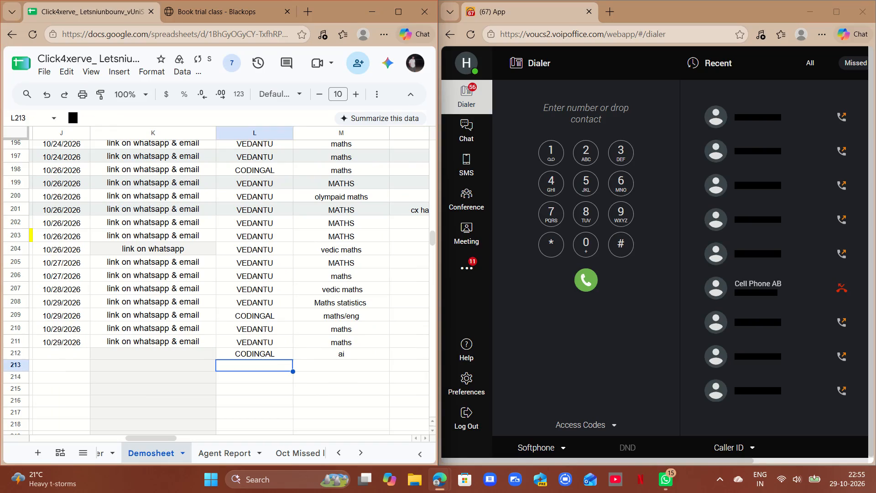
Copy the entry link on whatsapp from row 204 into column K of Demosheet row 212.
{"action": "left_click", "coordinate": [188, 343]}
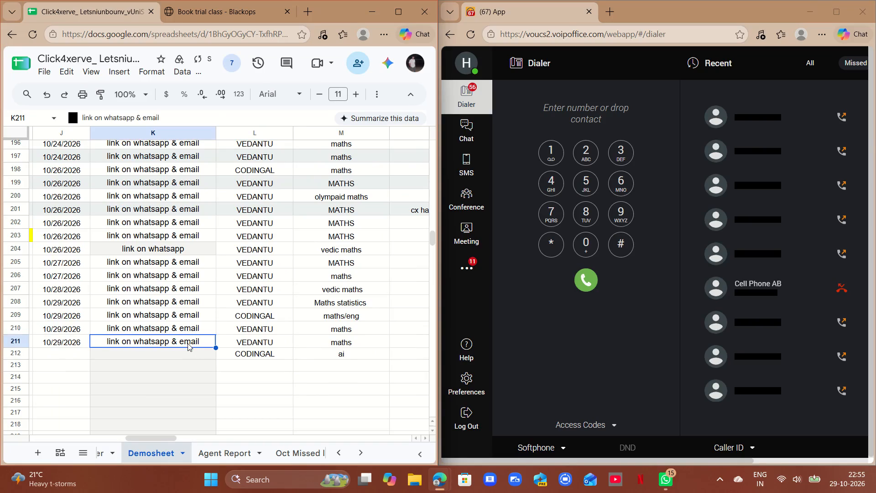
{"action": "left_click", "coordinate": [190, 251]}
{"action": "key", "text": "ctrl+c"}
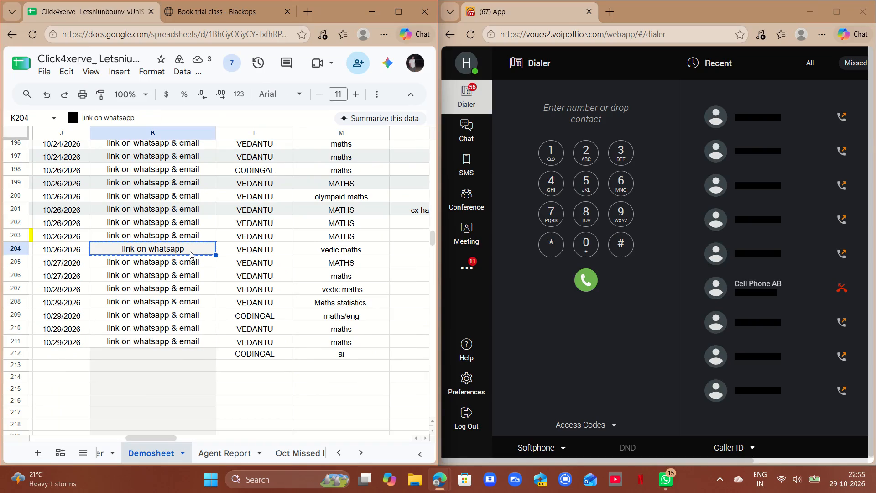
{"action": "left_click", "coordinate": [163, 355]}
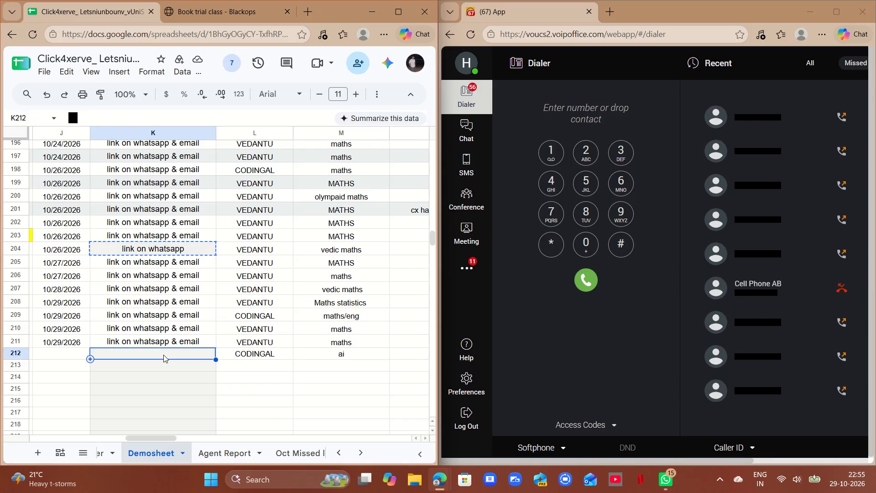
{"action": "key", "text": "ctrl+v"}
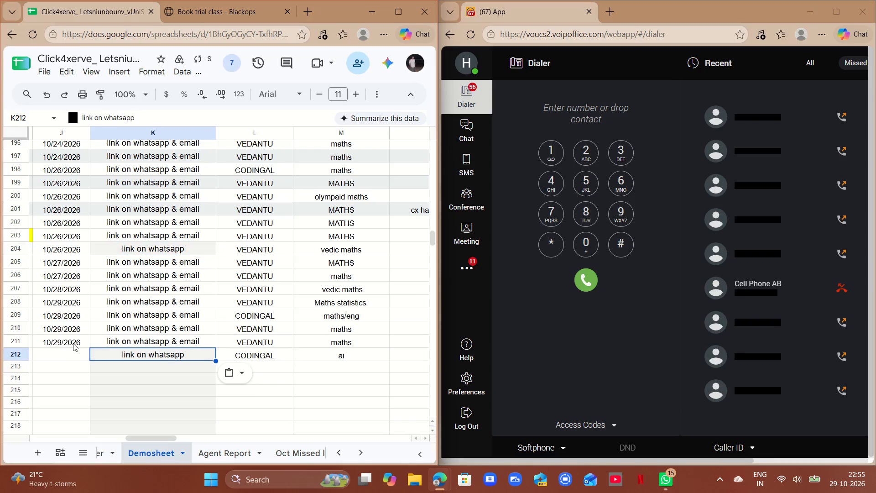
Copy the date 10/29/2026 from row 211 into column J of Demosheet row 212.
{"action": "left_click", "coordinate": [73, 343]}
{"action": "key", "text": "ctrl+c"}
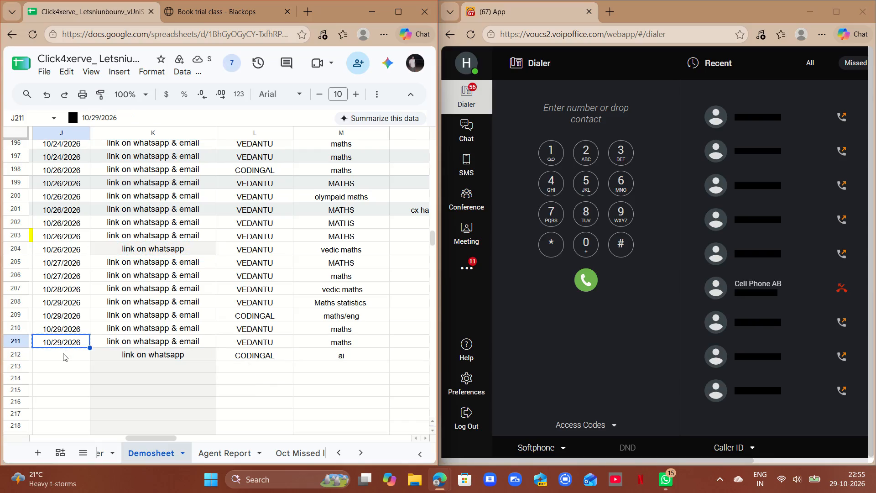
{"action": "left_click", "coordinate": [63, 353]}
{"action": "key", "text": "ctrl+v"}
{"action": "scroll", "coordinate": [63, 353], "scroll_direction": "right", "scroll_amount": 1}
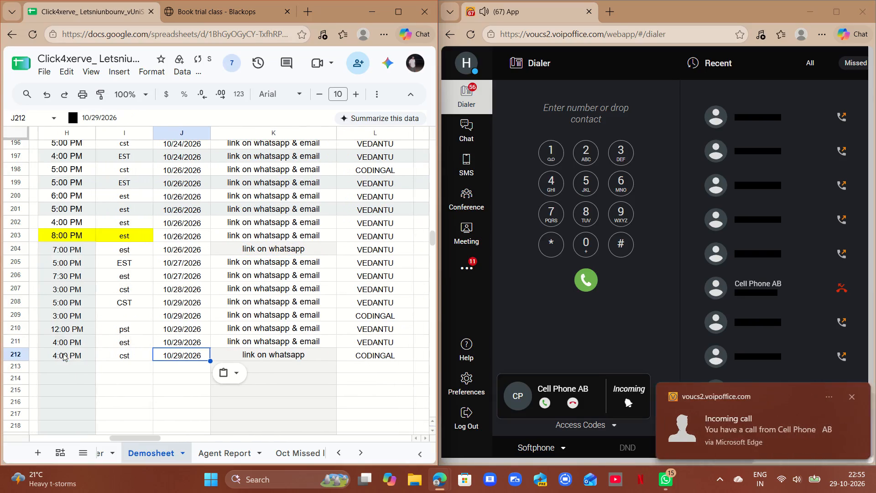
{"action": "scroll", "coordinate": [63, 353], "scroll_direction": "right", "scroll_amount": 1}
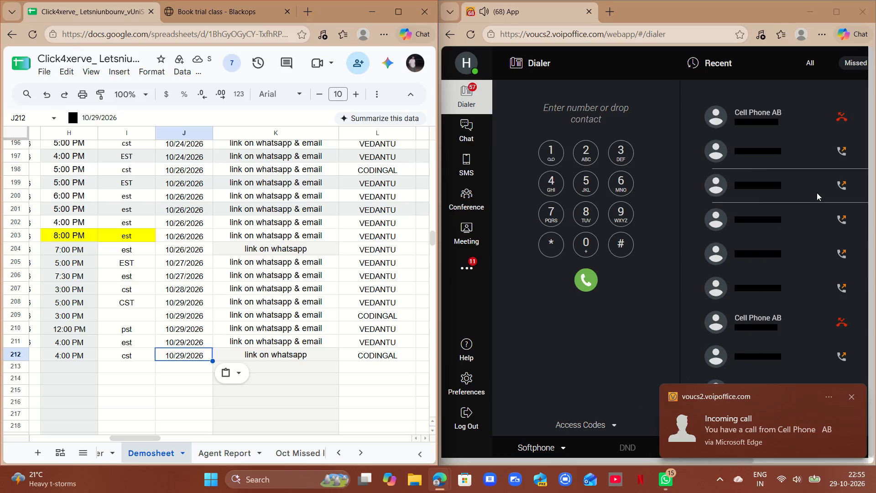
Copy the number of the latest missed Cell Phone AB call from the recent calls and call it back through the dialer.
{"action": "double_click", "coordinate": [757, 123]}
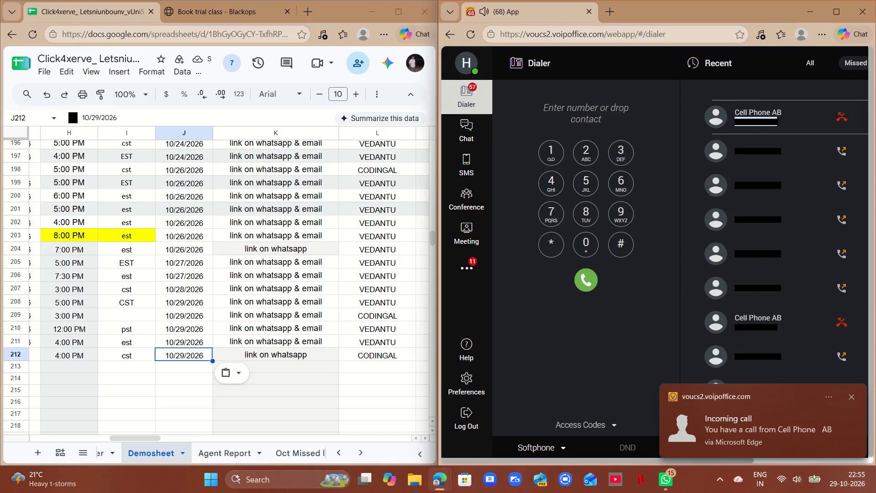
{"action": "key", "text": "ctrl+c"}
{"action": "left_click", "coordinate": [594, 121]}
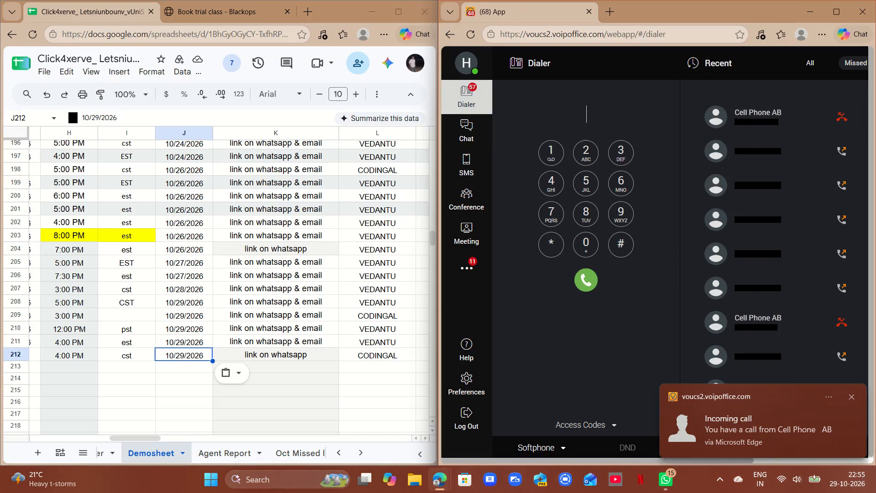
{"action": "key", "text": "ctrl+v"}
{"action": "key", "text": "Return"}
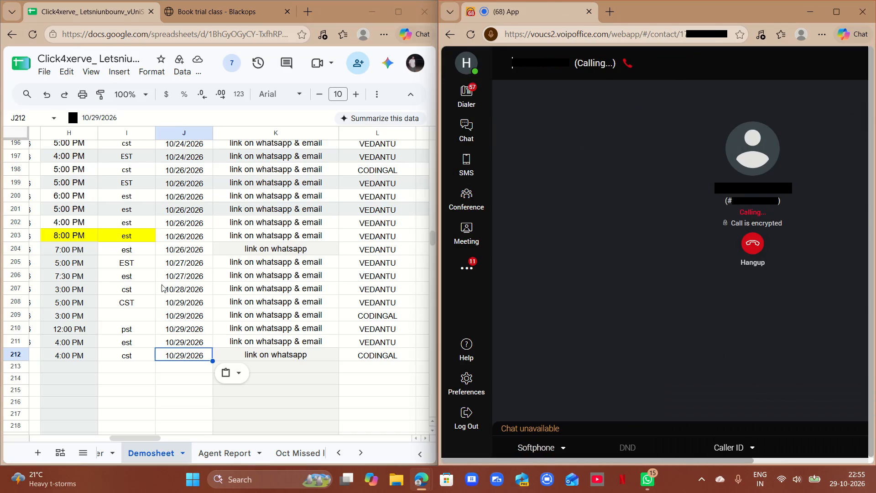
Copy the date 10/29/2026 from column J of Demosheet row 212.
{"action": "scroll", "coordinate": [165, 333], "scroll_direction": "right", "scroll_amount": 2}
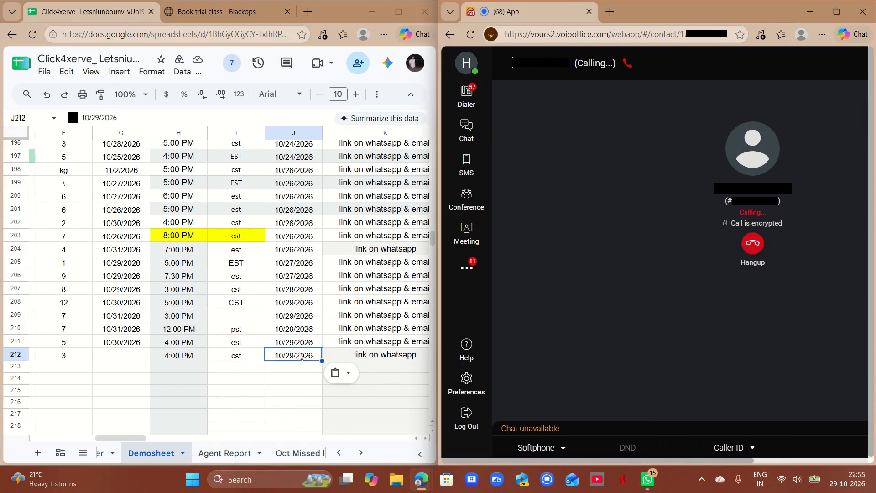
{"action": "left_click", "coordinate": [292, 354]}
{"action": "key", "text": "ctrl+c"}
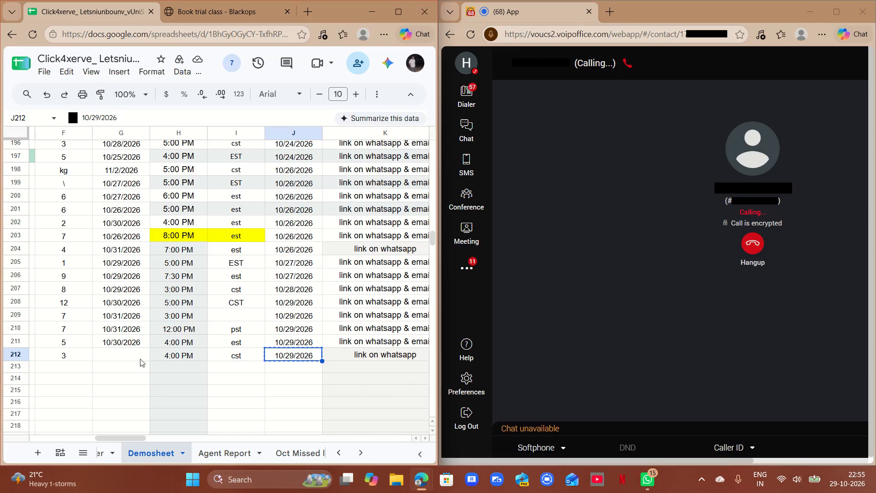
Paste the date 10/29/2026 into column G of Demosheet row 212.
{"action": "left_click", "coordinate": [128, 360]}
{"action": "key", "text": "ctrl+v"}
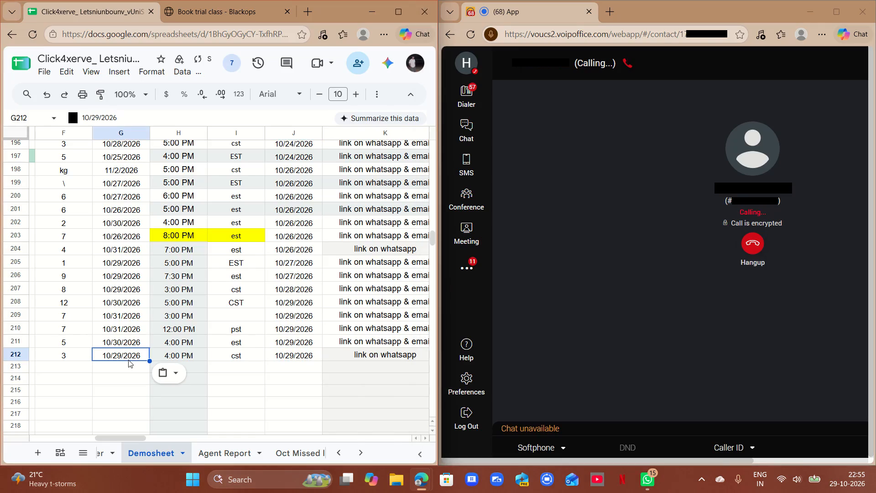
Copy the phone number from column E of Calling Master row 1329 into column C of Demosheet row 212.
{"action": "scroll", "coordinate": [128, 360], "scroll_direction": "right", "scroll_amount": 5}
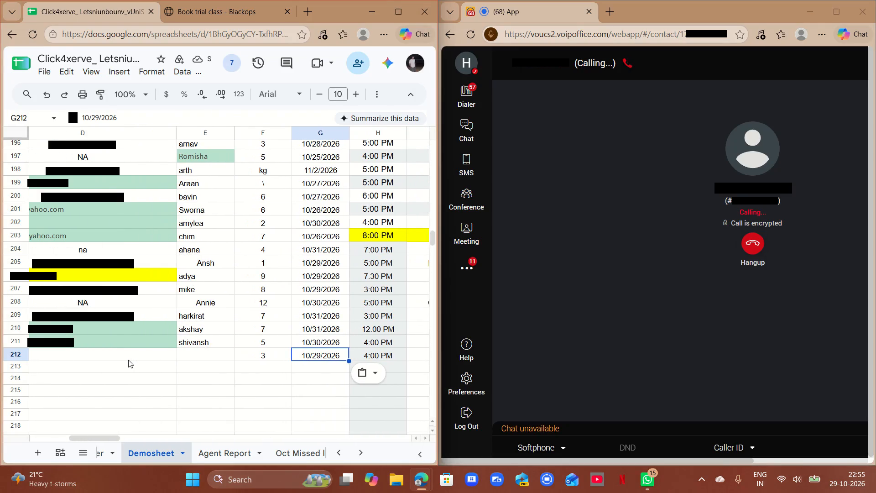
{"action": "scroll", "coordinate": [128, 360], "scroll_direction": "right", "scroll_amount": 1}
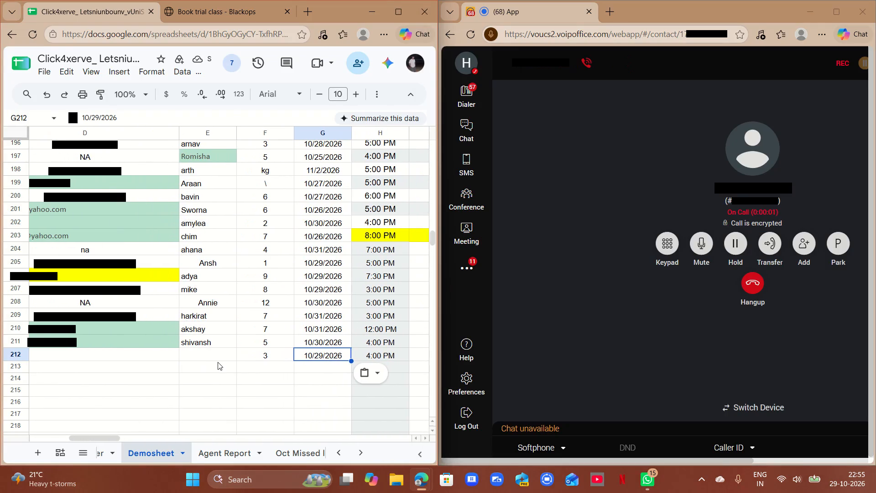
{"action": "scroll", "coordinate": [218, 362], "scroll_direction": "right", "scroll_amount": 5}
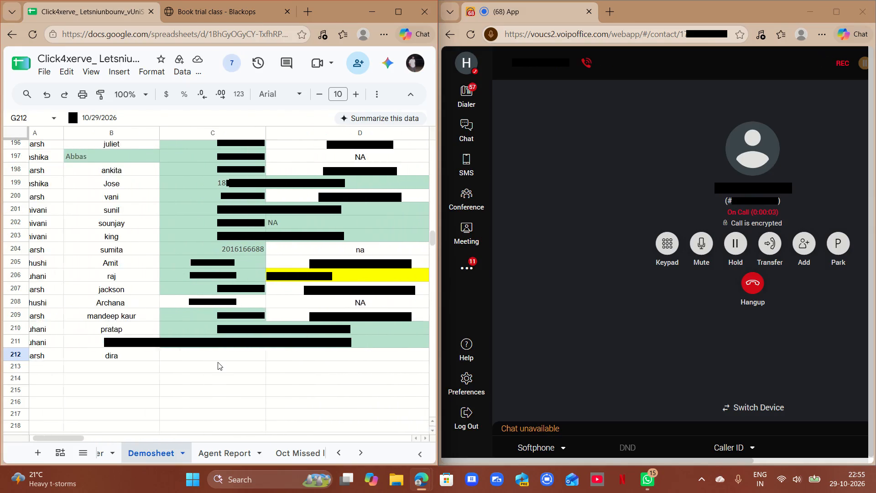
{"action": "scroll", "coordinate": [218, 362], "scroll_direction": "right", "scroll_amount": 1}
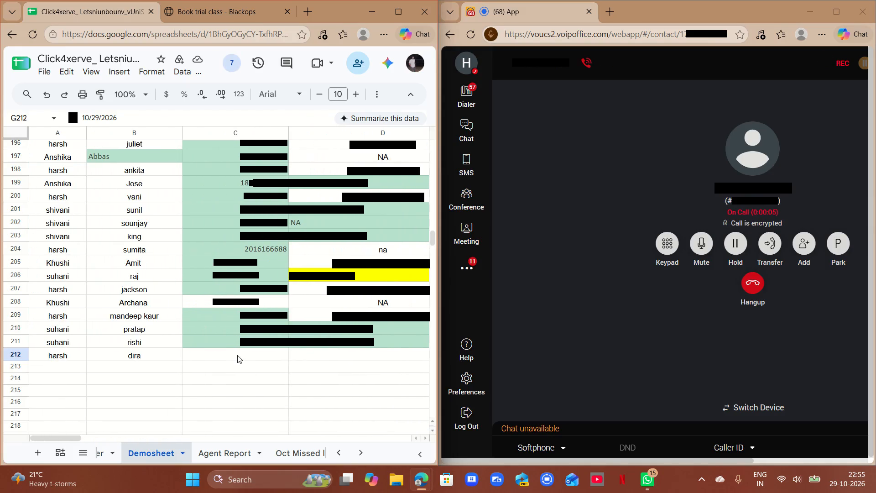
{"action": "scroll", "coordinate": [131, 451], "scroll_direction": "right", "scroll_amount": 1}
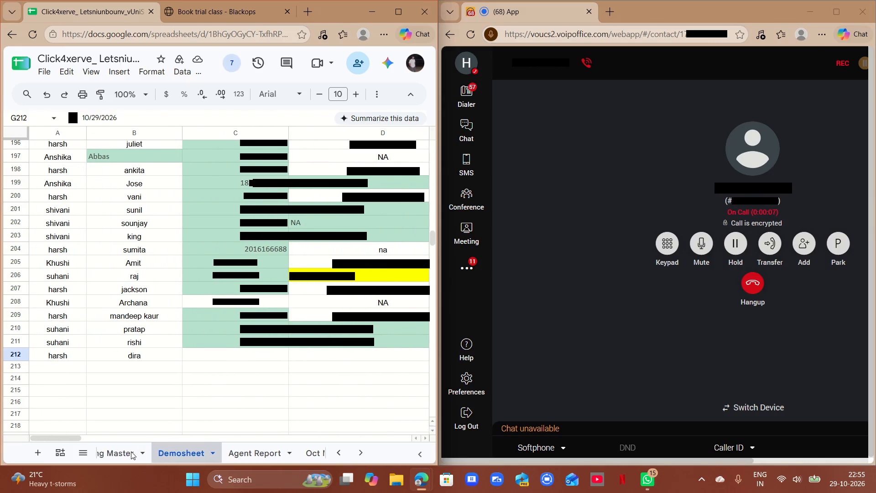
{"action": "scroll", "coordinate": [131, 451], "scroll_direction": "right", "scroll_amount": 1}
{"action": "left_click", "coordinate": [131, 451]}
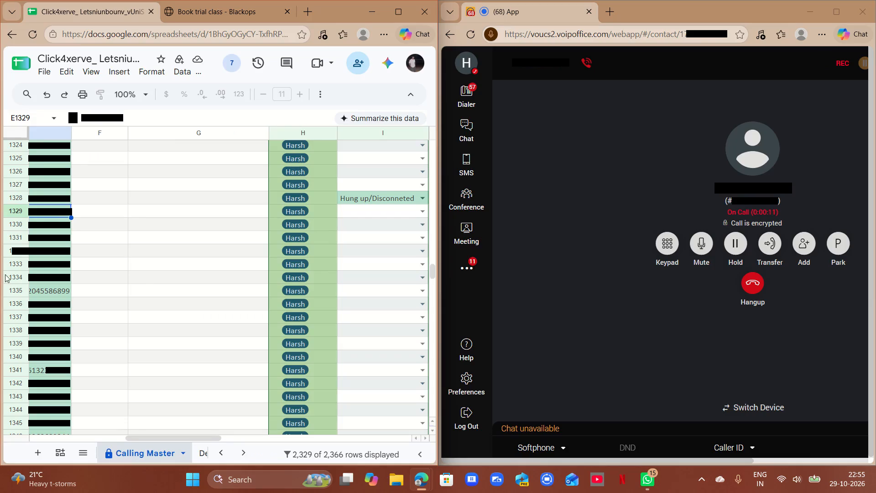
{"action": "left_click", "coordinate": [51, 215]}
{"action": "key", "text": "ctrl+c"}
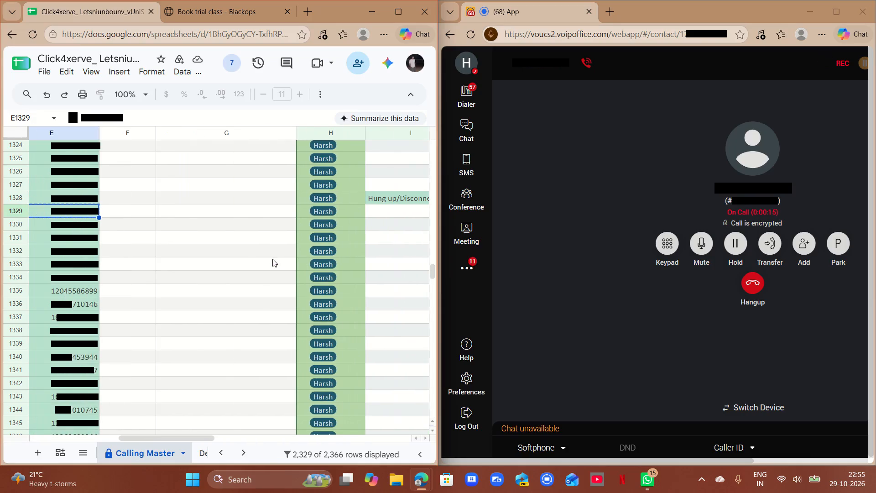
{"action": "left_click", "coordinate": [203, 457]}
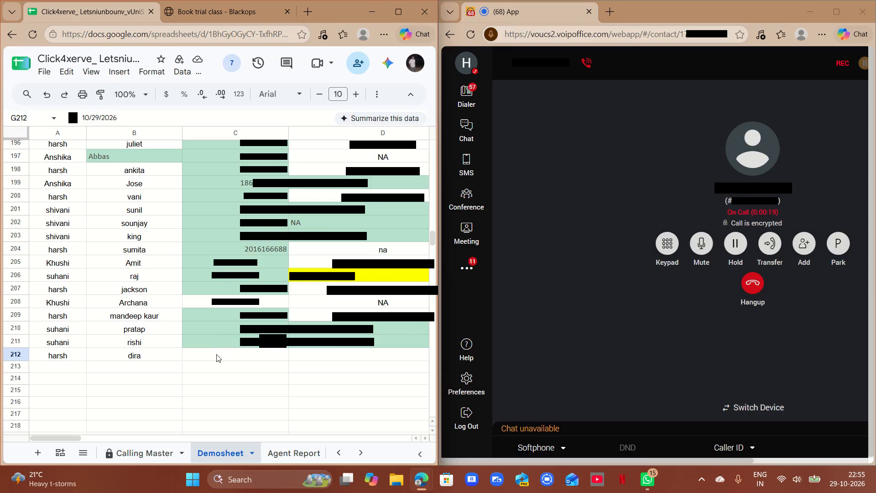
{"action": "left_click", "coordinate": [216, 354]}
{"action": "key", "text": "ctrl+v"}
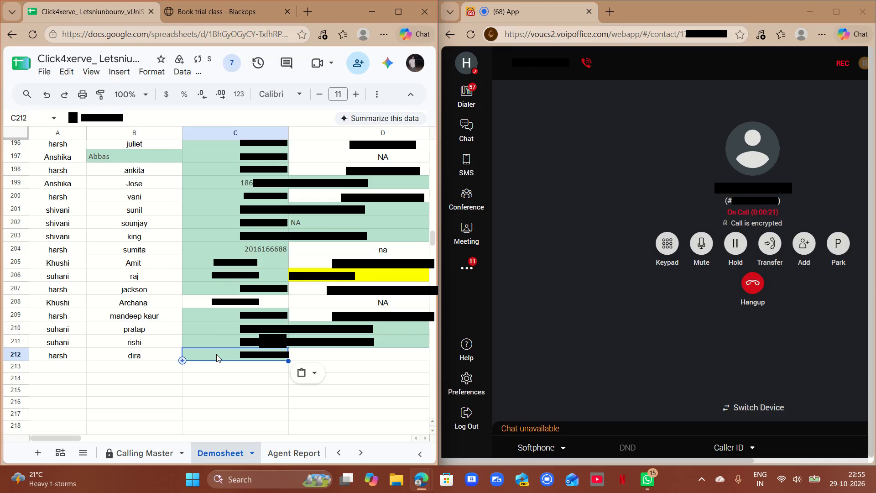
Enter na in column D of Demosheet row 212.
{"action": "left_click", "coordinate": [350, 351]}
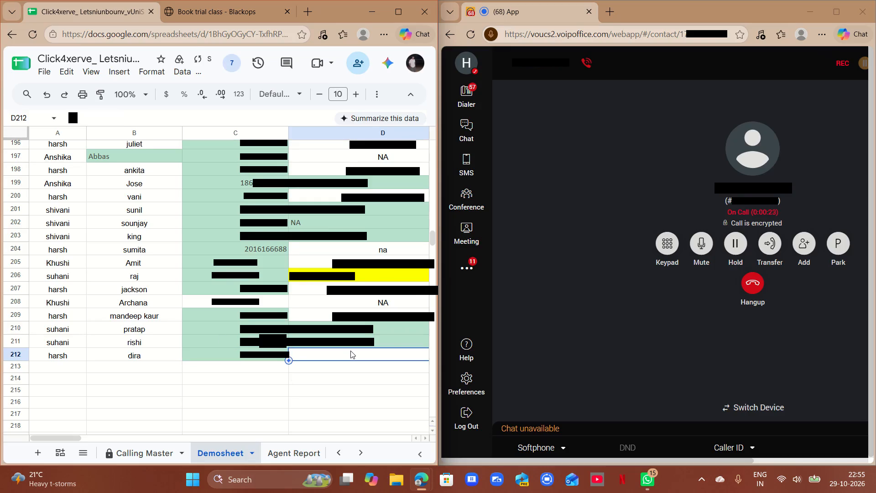
{"action": "scroll", "coordinate": [350, 351], "scroll_direction": "left", "scroll_amount": 3}
{"action": "left_click", "coordinate": [293, 355]}
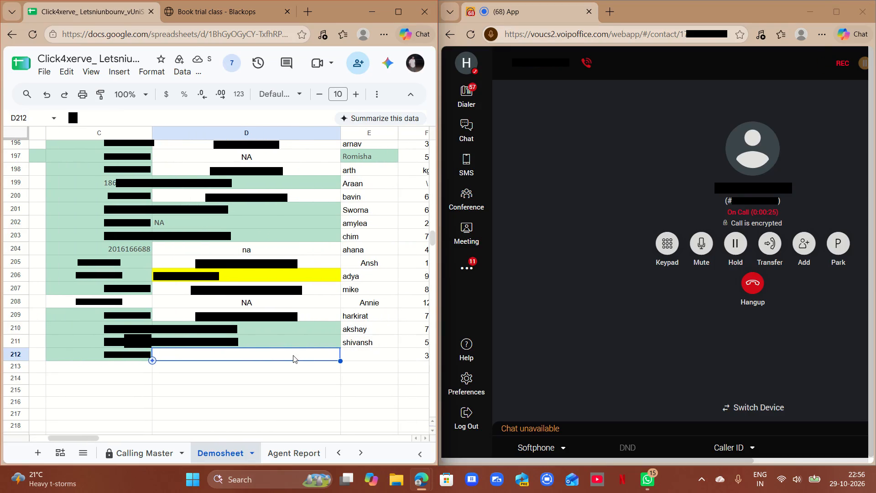
{"action": "type", "text": "na"}
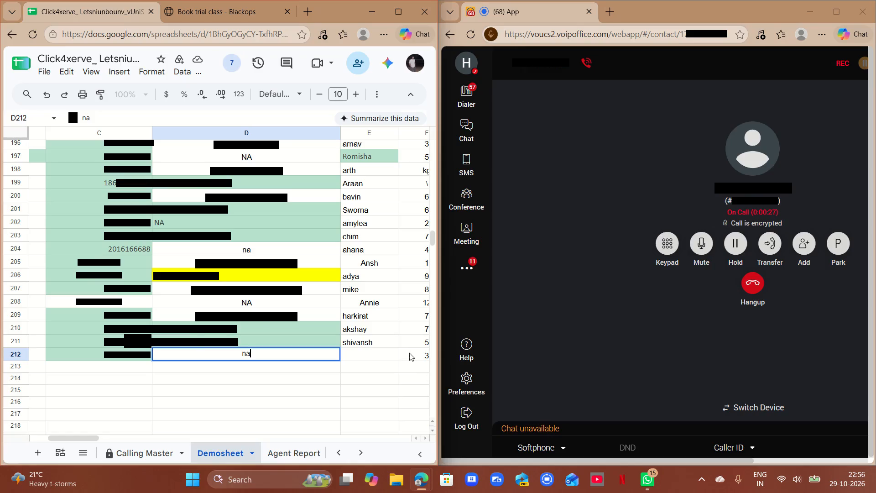
{"action": "left_click", "coordinate": [372, 355]}
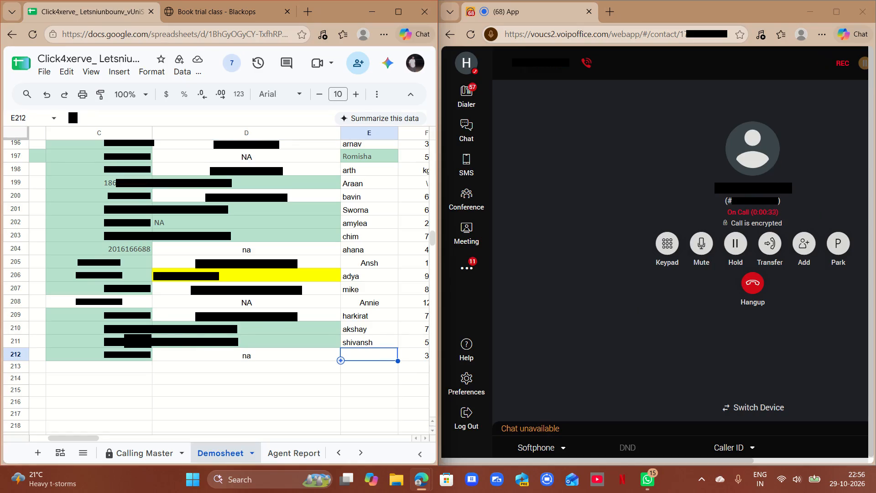
Hang up the active call in the web dialer.
{"action": "left_click", "coordinate": [751, 278]}
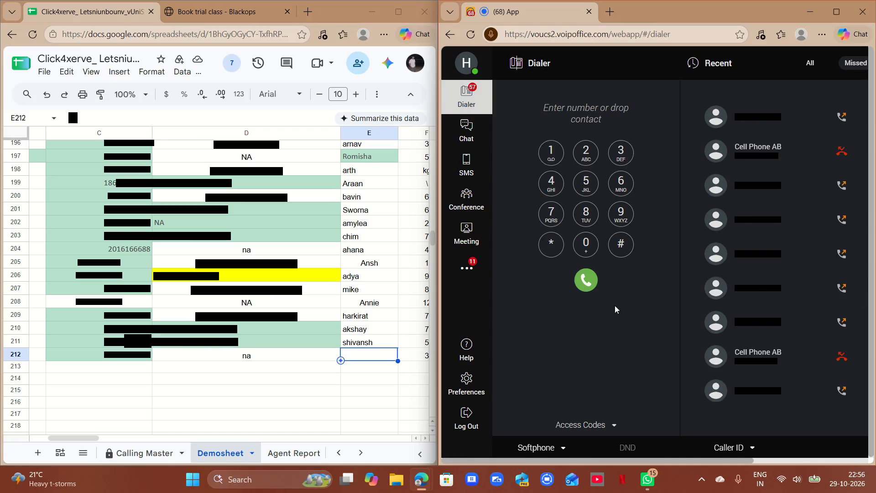
Return to the Calling Master sheet and set row 1329's status in column I to Demo Scheduled.
{"action": "left_click", "coordinate": [290, 357]}
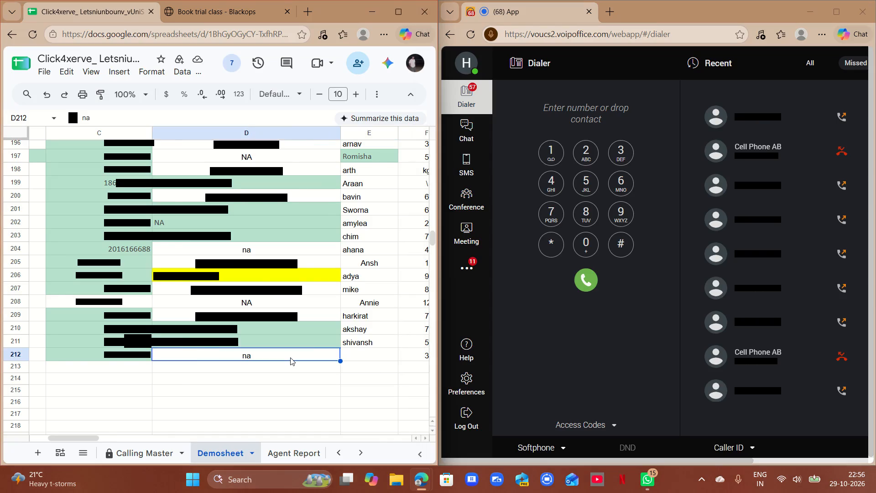
{"action": "scroll", "coordinate": [290, 357], "scroll_direction": "right", "scroll_amount": 7}
{"action": "left_click", "coordinate": [148, 448]}
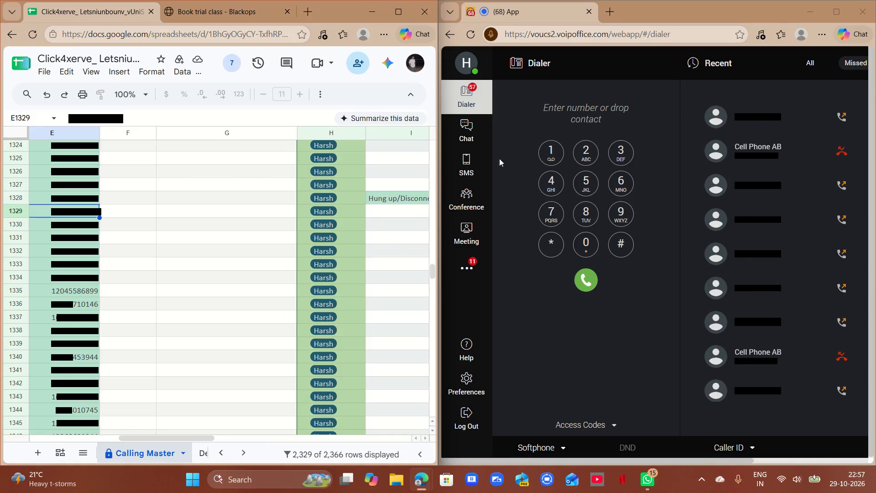
{"action": "left_click", "coordinate": [11, 208]}
{"action": "left_click", "coordinate": [391, 209]}
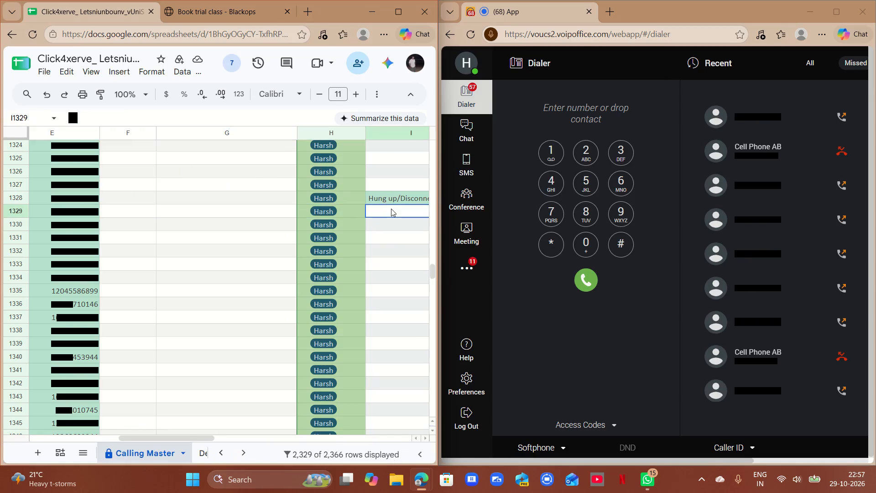
{"action": "key", "text": "e"}
{"action": "key", "text": "BackSpace"}
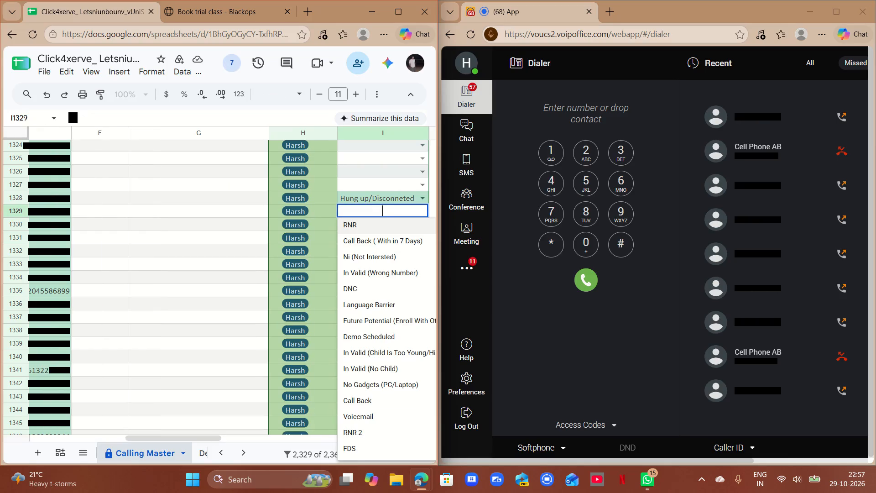
{"action": "type", "text": "dem"}
{"action": "key", "text": "Return"}
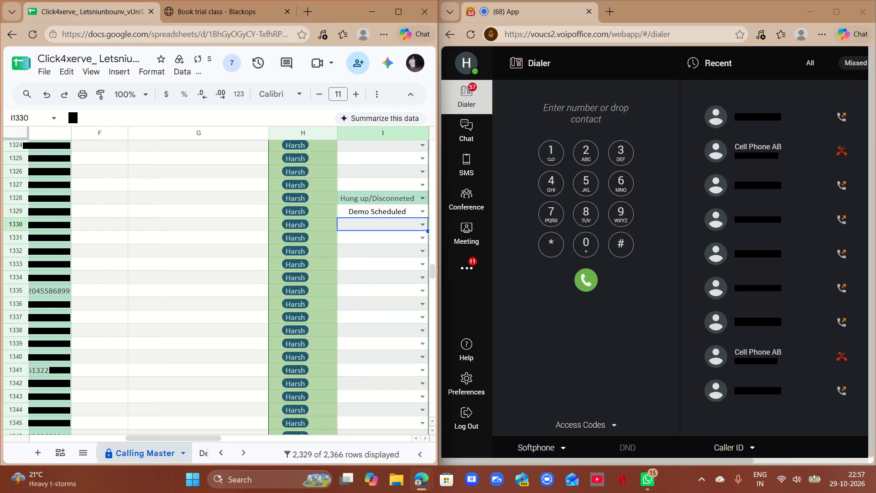
Set row 1327's status in column I to Voicemail and fill it upward through row 1324.
{"action": "left_click", "coordinate": [385, 185]}
{"action": "key", "text": "v"}
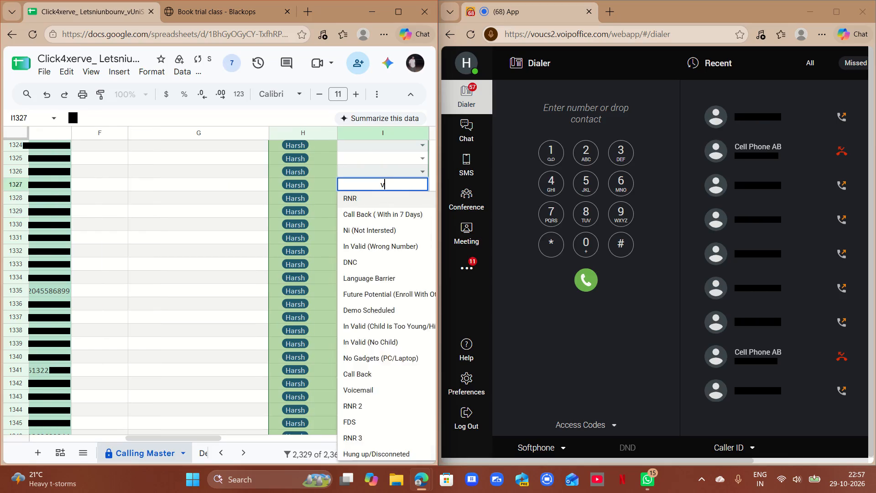
{"action": "key", "text": "Up"}
{"action": "key", "text": "Return"}
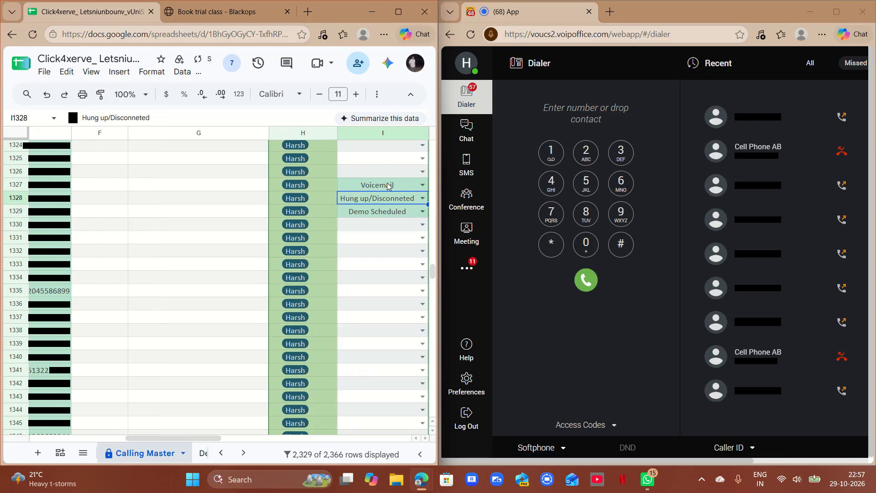
{"action": "left_click", "coordinate": [387, 183]}
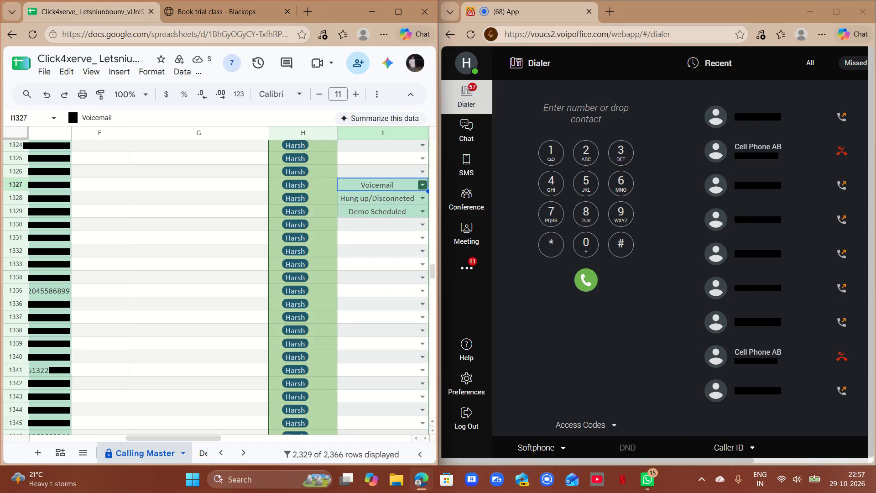
{"action": "left_click_drag", "start_coordinate": [427, 190], "coordinate": [404, 147]}
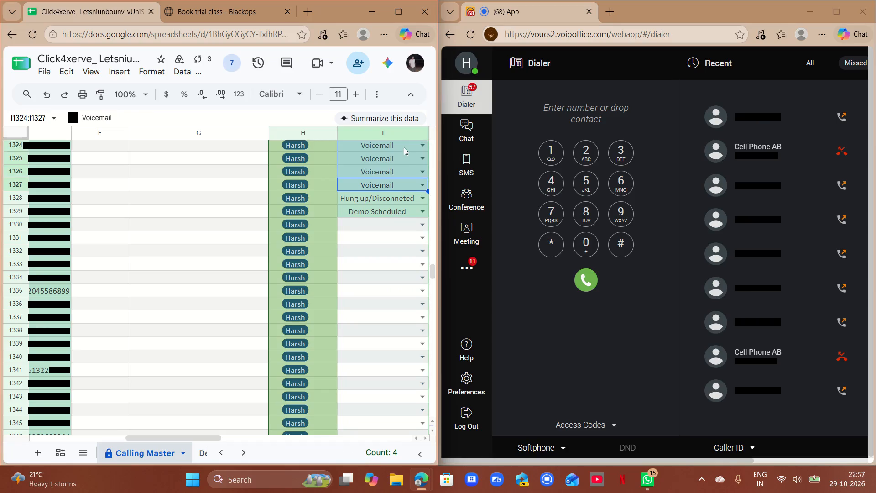
Copy the row 1330 lead's phone number from column E and go to the dialer's number entry.
{"action": "scroll", "coordinate": [404, 147], "scroll_direction": "down", "scroll_amount": 2}
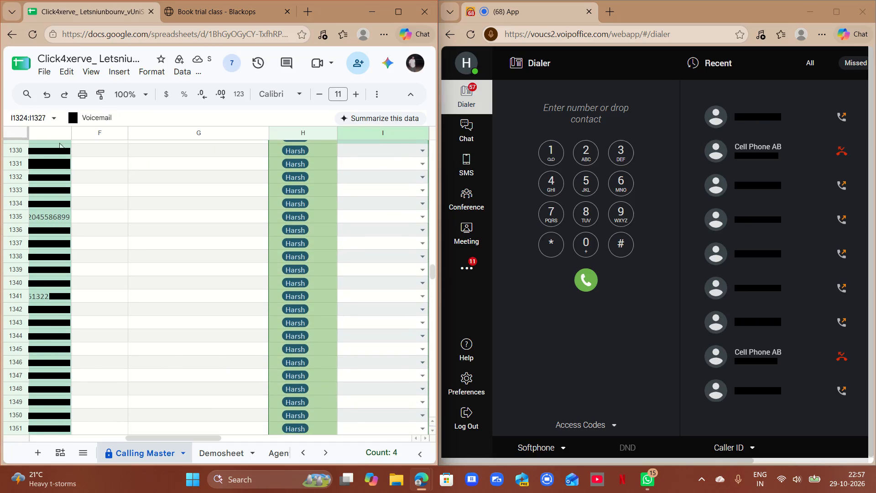
{"action": "left_click", "coordinate": [54, 147]}
{"action": "key", "text": "ctrl+c"}
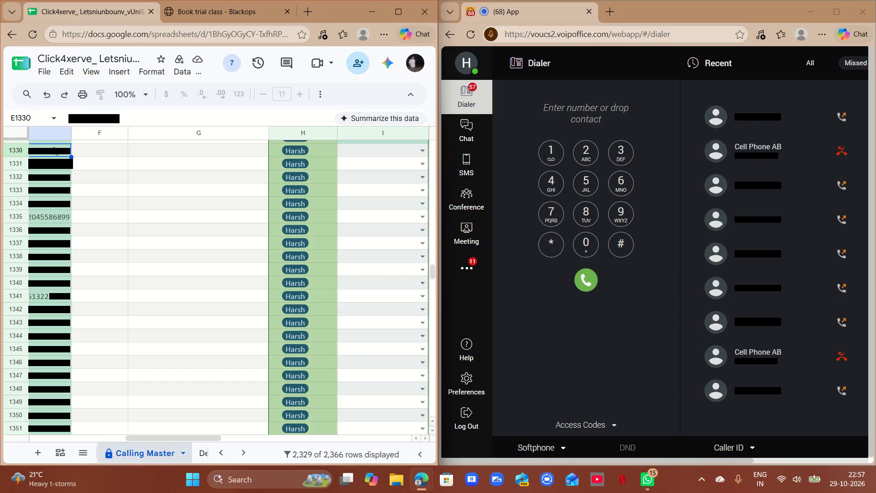
{"action": "left_click", "coordinate": [574, 110]}
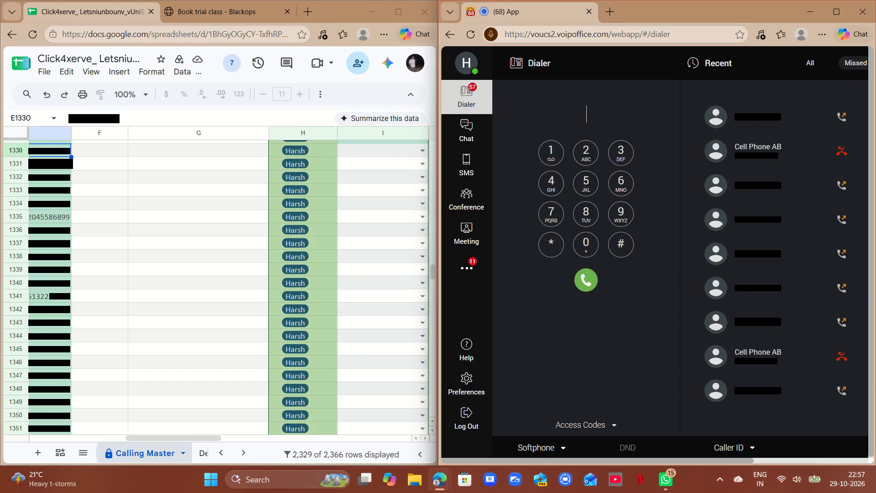
Call the row 1330 lead in the web dialer using the copied phone number.
{"action": "key", "text": "ctrl+v"}
{"action": "key", "text": "Return"}
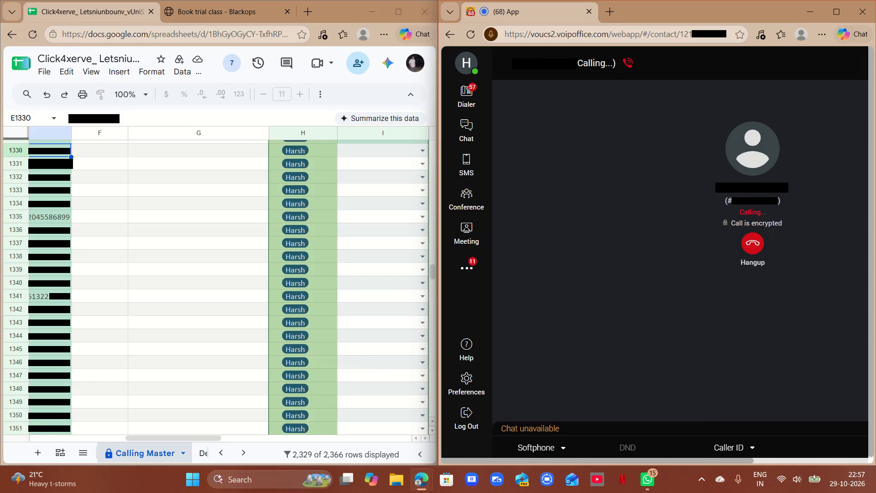
Copy the row 1331 lead's phone number from column E of the Calling Master sheet.
{"action": "left_click", "coordinate": [63, 168]}
{"action": "key", "text": "ctrl+c"}
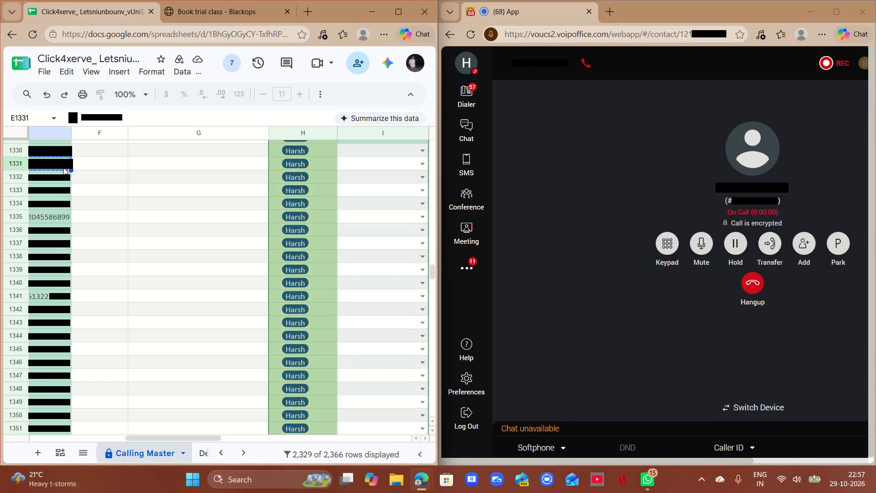
Open the Dashboard sheet to check the team's lead, dialout and demo figures.
{"action": "scroll", "coordinate": [125, 453], "scroll_direction": "right", "scroll_amount": 2}
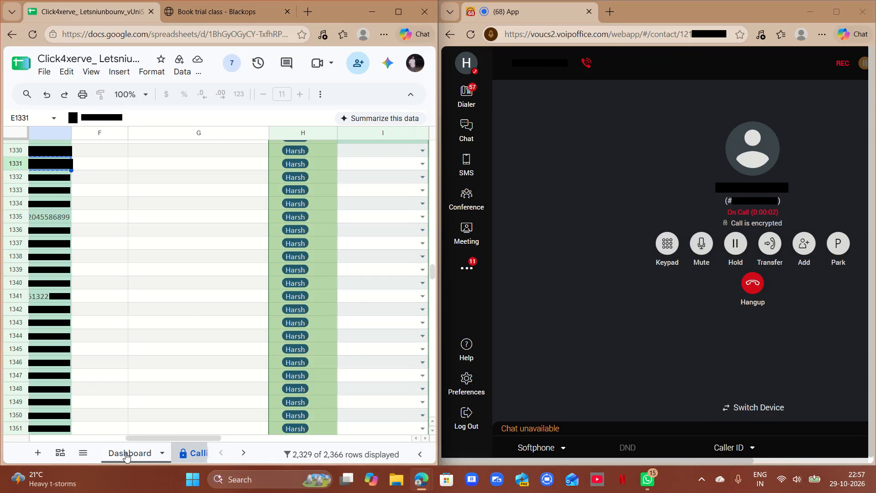
{"action": "left_click", "coordinate": [125, 453]}
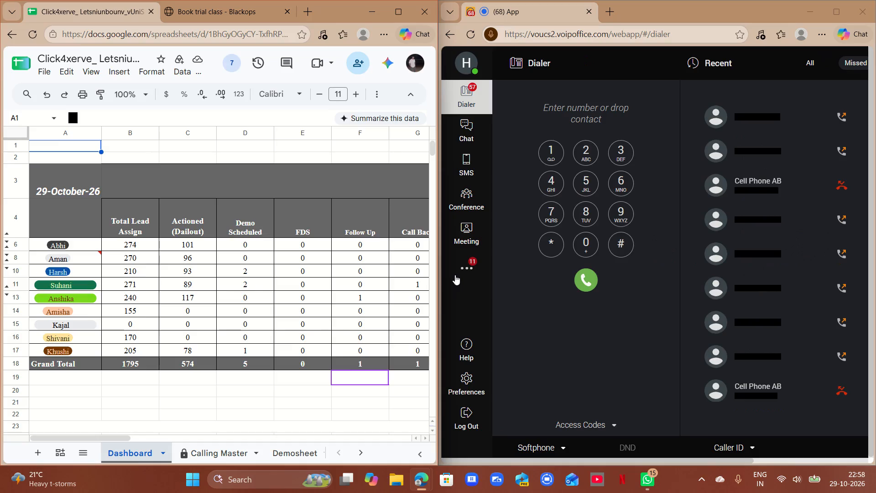
Bring the Calling Master sheet back into view and call the copied lead number through the web dialer.
{"action": "left_click", "coordinate": [209, 451]}
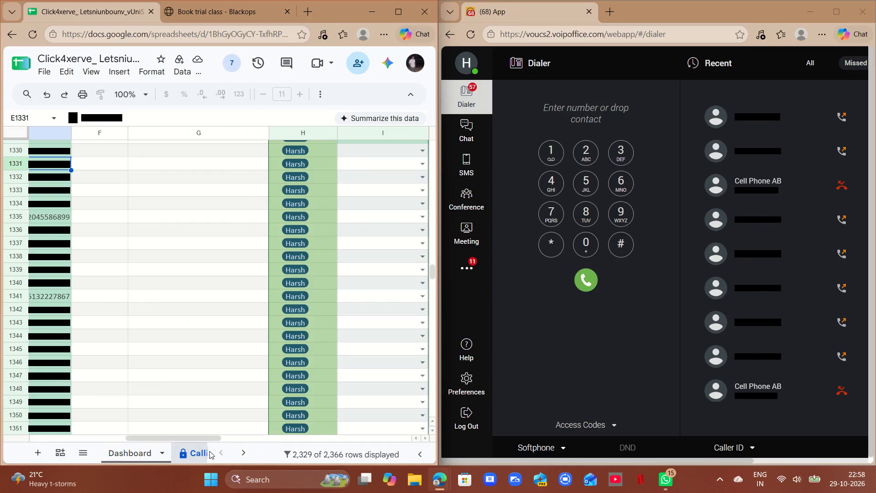
{"action": "left_click", "coordinate": [568, 131]}
{"action": "key", "text": "ctrl+v"}
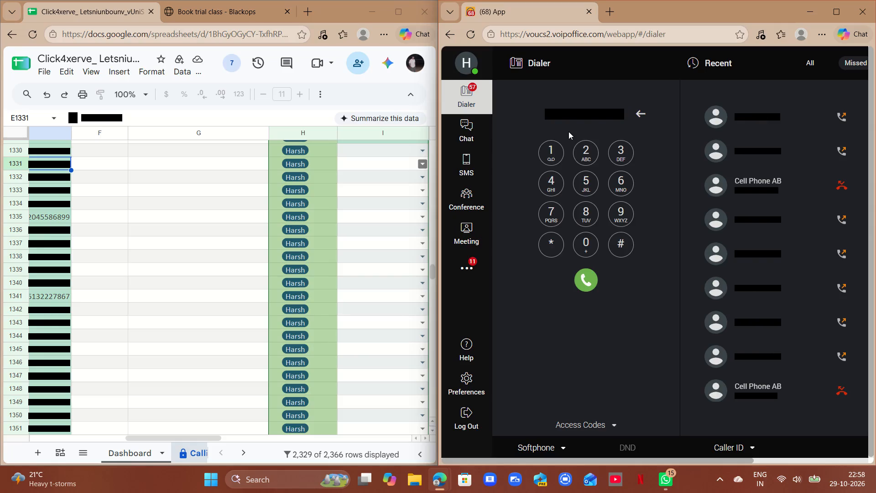
{"action": "key", "text": "Return"}
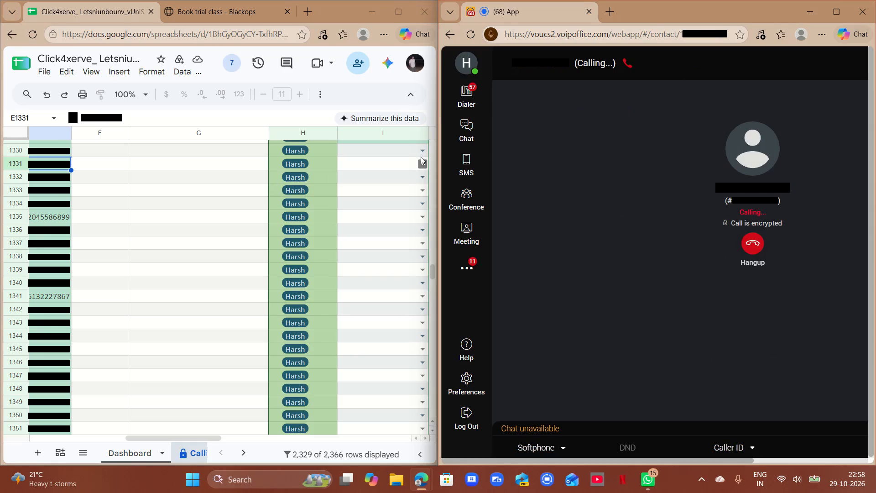
Set row 1330's status in column I of the Calling Master sheet to Hung up/Disconneted.
{"action": "left_click", "coordinate": [366, 149]}
{"action": "key", "text": "h"}
{"action": "key", "text": "Up"}
{"action": "key", "text": "Return"}
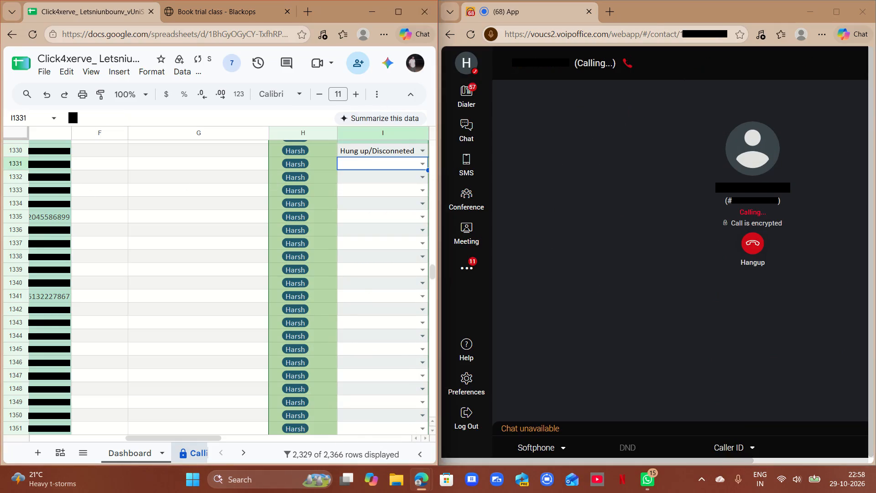
Copy the row 1332 lead's phone number from column E of the Calling Master sheet.
{"action": "scroll", "coordinate": [366, 149], "scroll_direction": "down", "scroll_amount": 1}
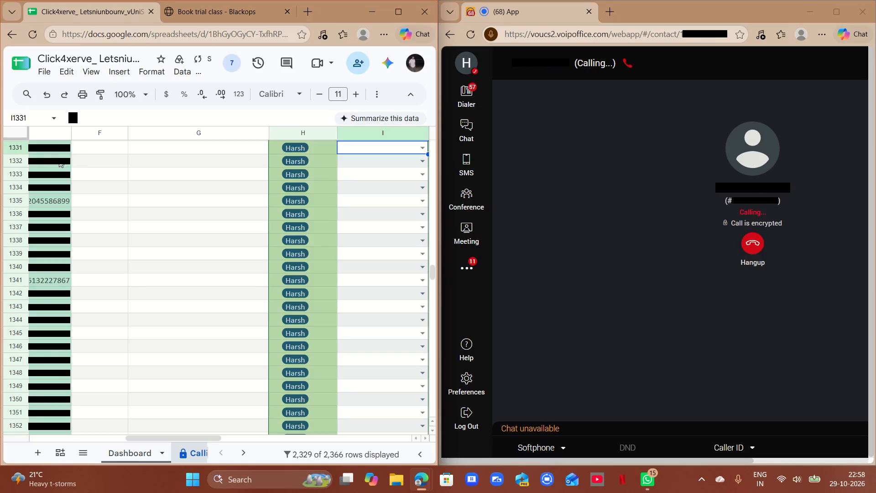
{"action": "left_click", "coordinate": [59, 159]}
{"action": "key", "text": "ctrl+c"}
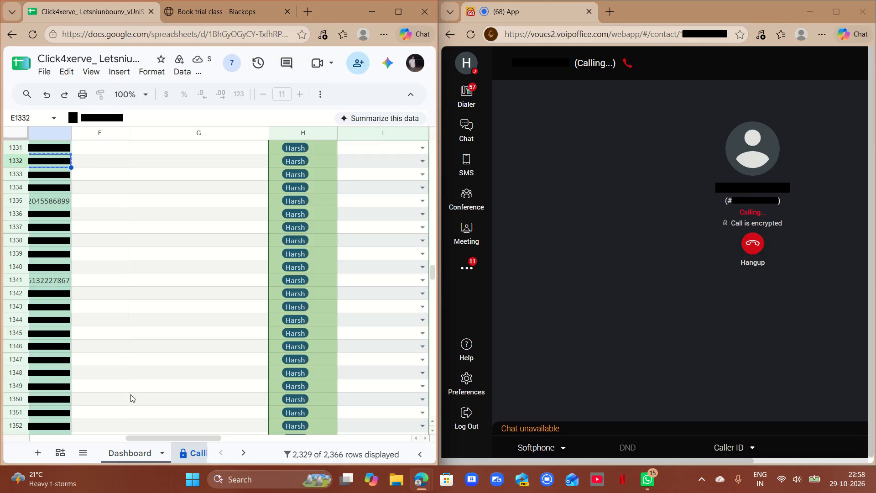
Open the Demosheet and clear the name in column B of row 212.
{"action": "scroll", "coordinate": [182, 453], "scroll_direction": "left", "scroll_amount": 2}
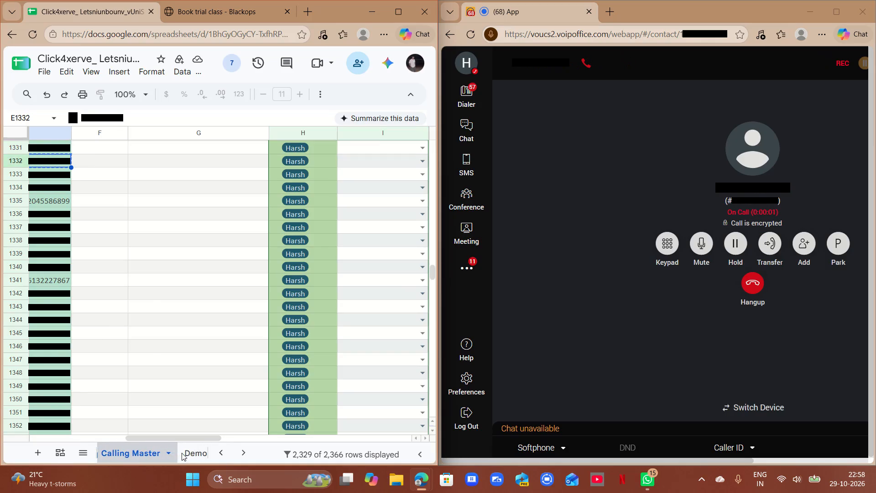
{"action": "left_click", "coordinate": [182, 453]}
{"action": "scroll", "coordinate": [190, 344], "scroll_direction": "right", "scroll_amount": 1}
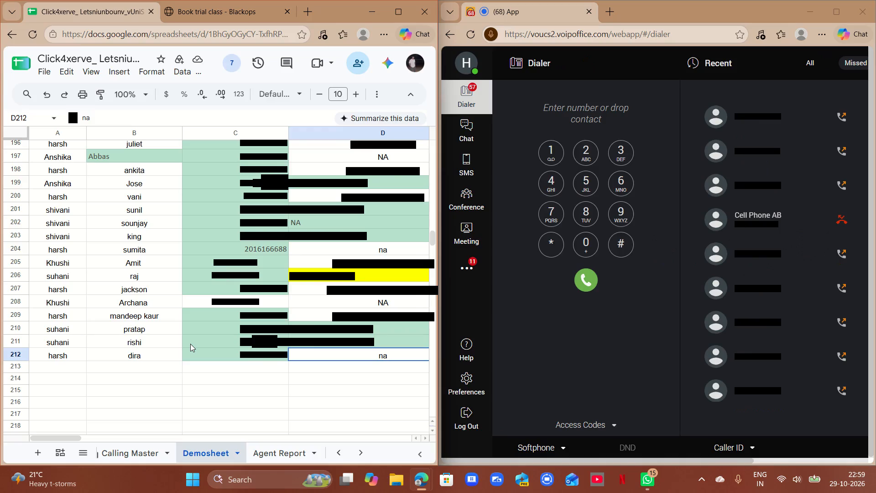
{"action": "scroll", "coordinate": [284, 352], "scroll_direction": "left", "scroll_amount": 5}
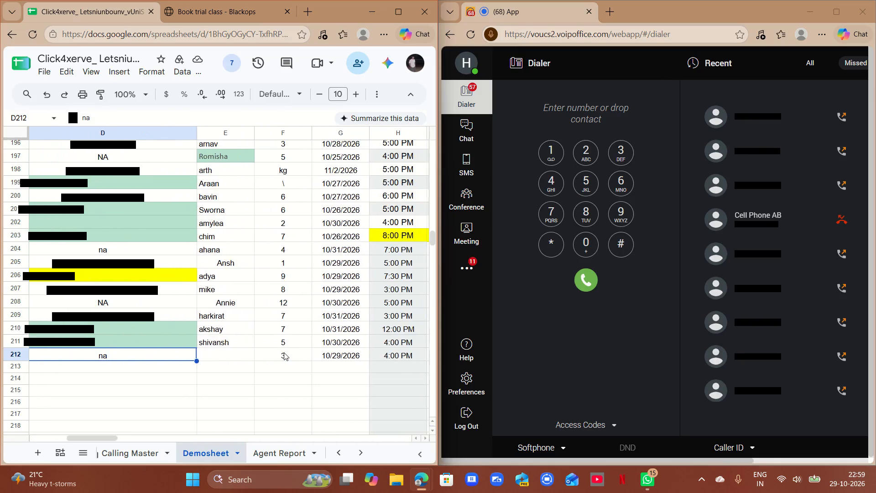
{"action": "scroll", "coordinate": [284, 352], "scroll_direction": "left", "scroll_amount": 1}
{"action": "scroll", "coordinate": [284, 352], "scroll_direction": "right", "scroll_amount": 4}
{"action": "left_click", "coordinate": [163, 357]}
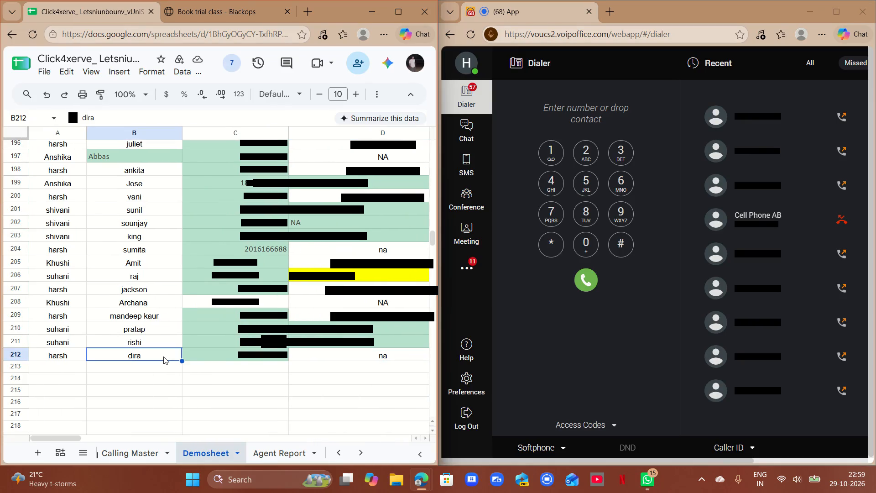
{"action": "key", "text": "BackSpace"}
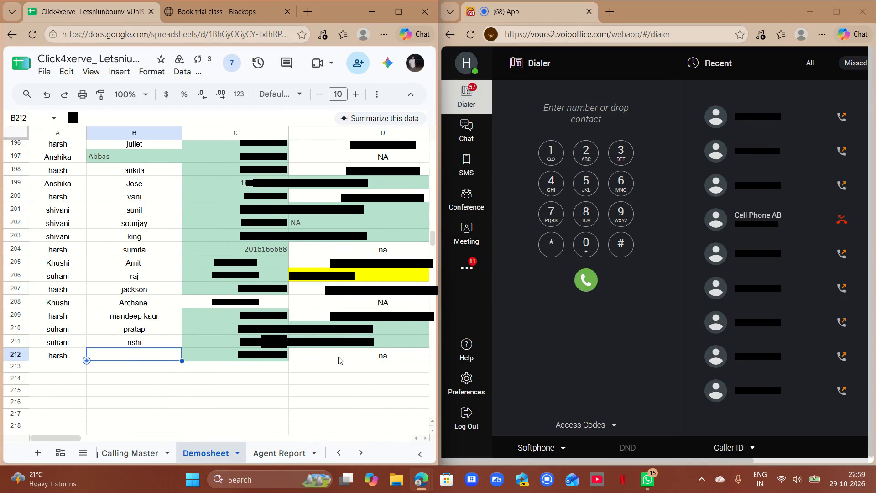
Enter dial as the student name in column E of the Demosheet's row 212.
{"action": "scroll", "coordinate": [338, 357], "scroll_direction": "left", "scroll_amount": 3}
{"action": "left_click", "coordinate": [353, 357]}
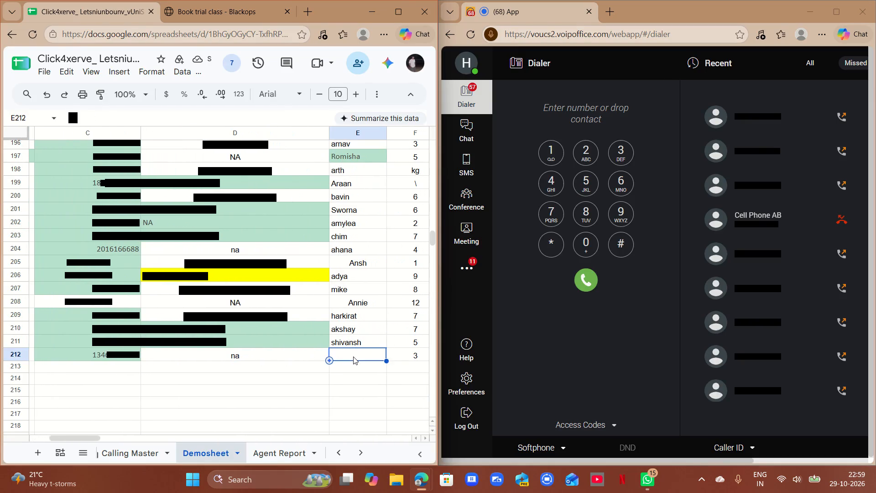
{"action": "key", "text": "d"}
{"action": "type", "text": "ia"}
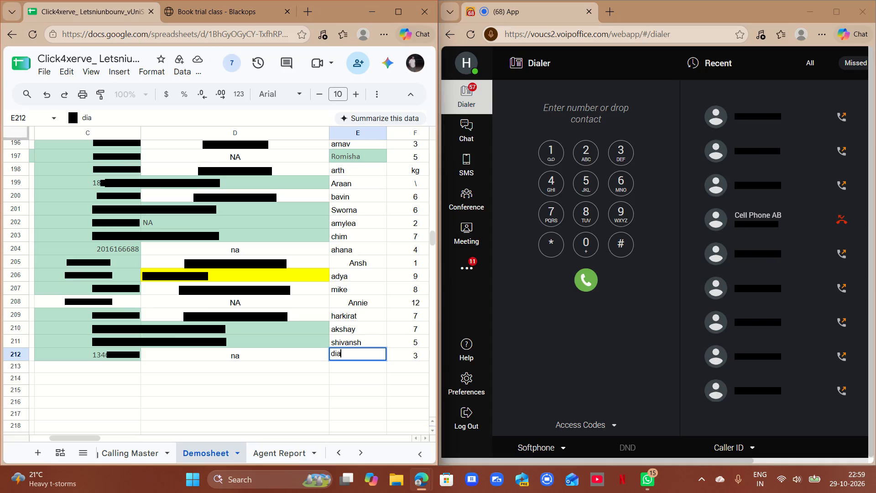
{"action": "key", "text": "l"}
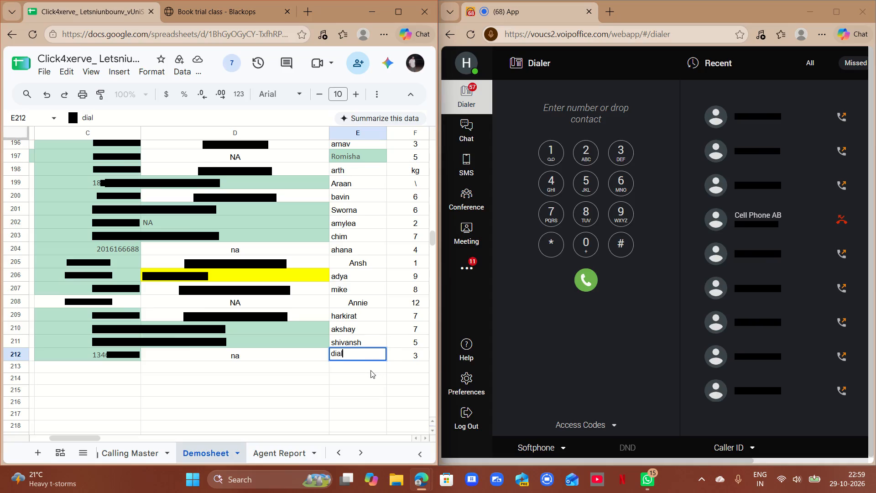
{"action": "left_click", "coordinate": [370, 370]}
Copy the lead's phone number from column C of the Demosheet's row 212.
{"action": "scroll", "coordinate": [370, 370], "scroll_direction": "left", "scroll_amount": 5}
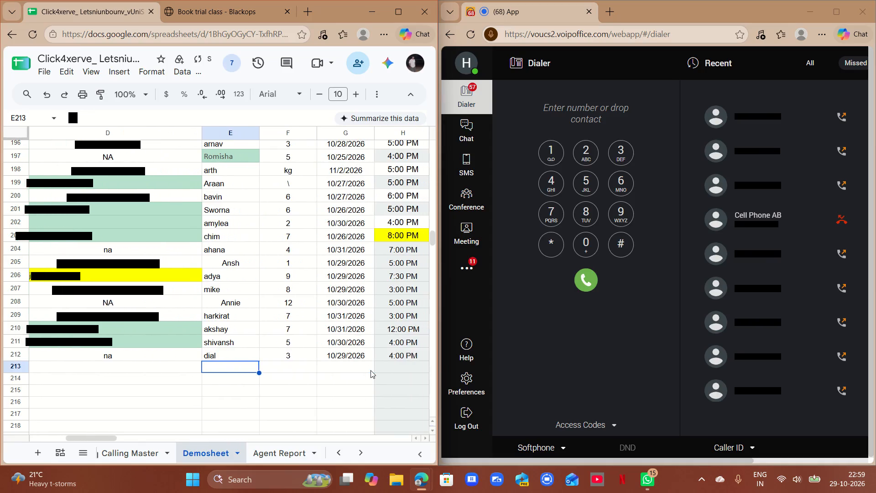
{"action": "scroll", "coordinate": [370, 370], "scroll_direction": "left", "scroll_amount": 4}
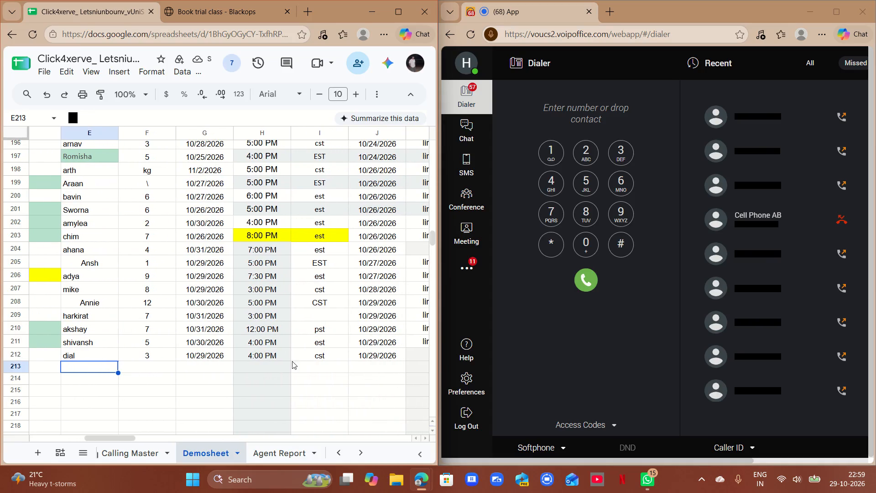
{"action": "scroll", "coordinate": [280, 360], "scroll_direction": "left", "scroll_amount": 3}
{"action": "scroll", "coordinate": [280, 360], "scroll_direction": "right", "scroll_amount": 6}
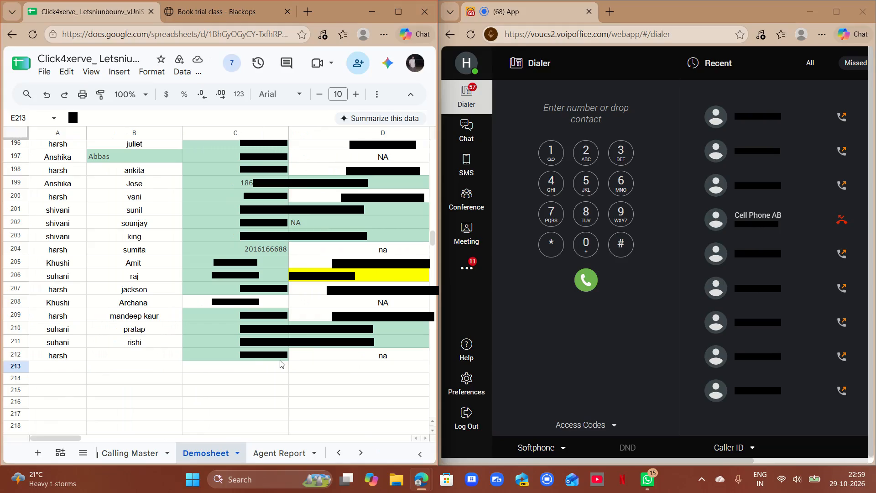
{"action": "left_click", "coordinate": [161, 356]}
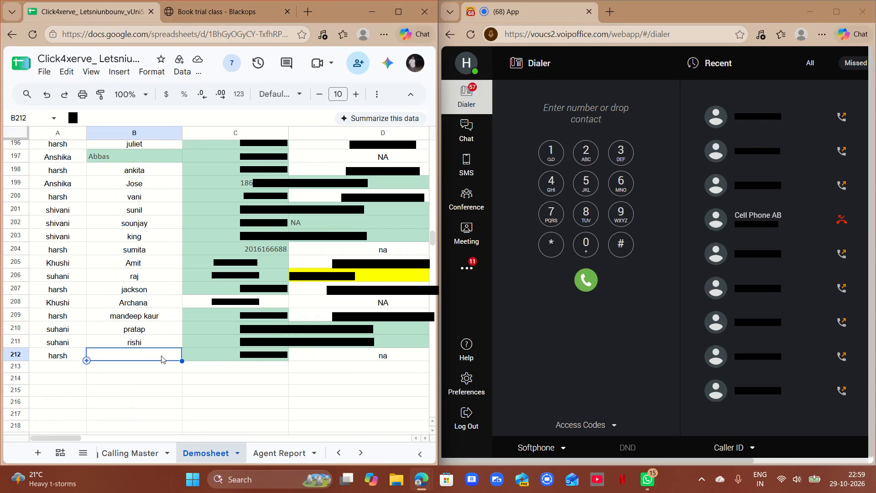
{"action": "left_click", "coordinate": [234, 353]}
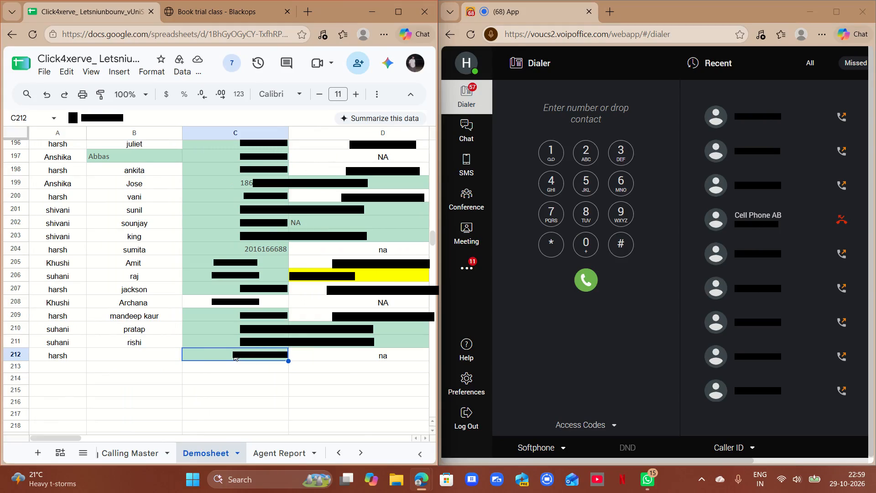
{"action": "key", "text": "ctrl+c"}
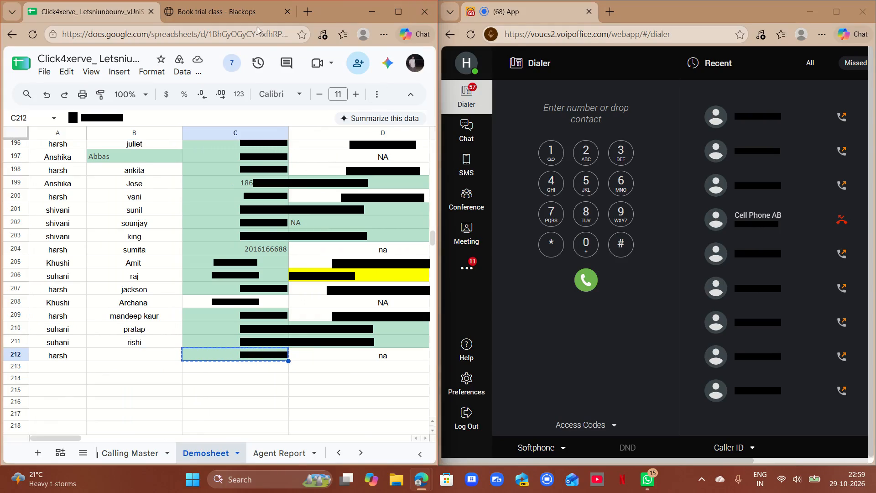
Reload the Book trial class form and enter the copied phone number with a +1 prefix as the student's credentials.
{"action": "left_click", "coordinate": [248, 16]}
{"action": "scroll", "coordinate": [83, 146], "scroll_direction": "up", "scroll_amount": 7}
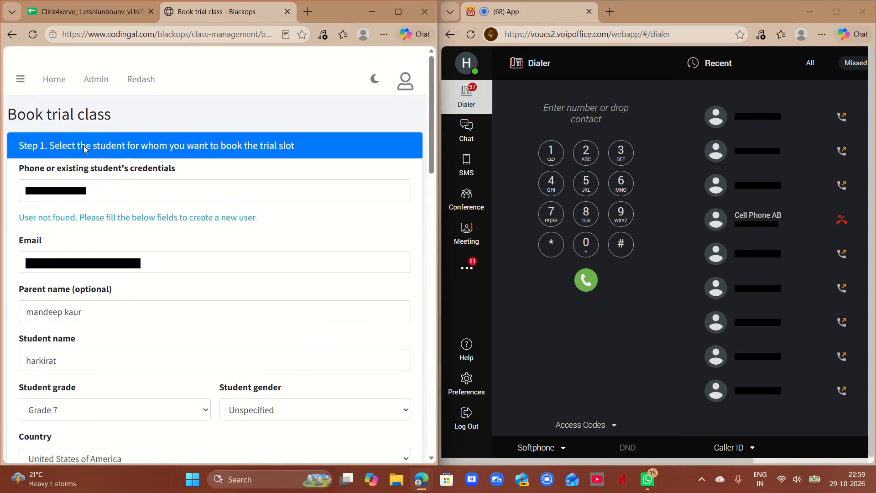
{"action": "left_click", "coordinate": [35, 27]}
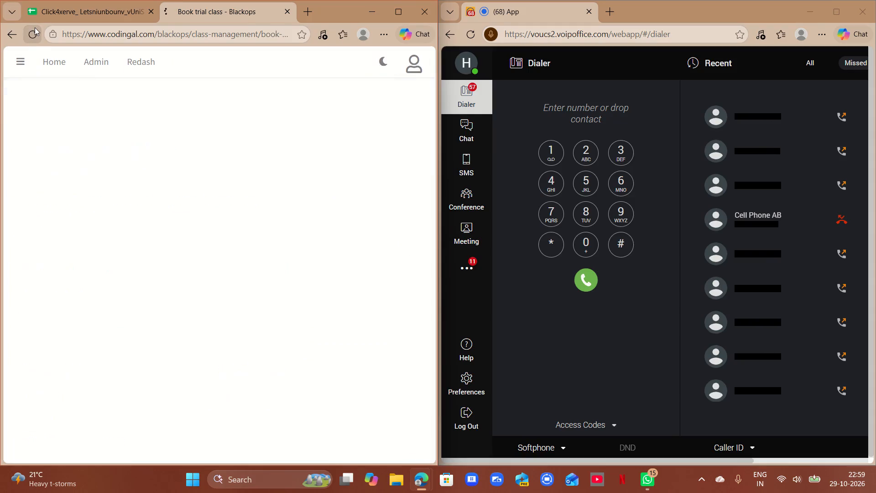
{"action": "left_click", "coordinate": [86, 166]}
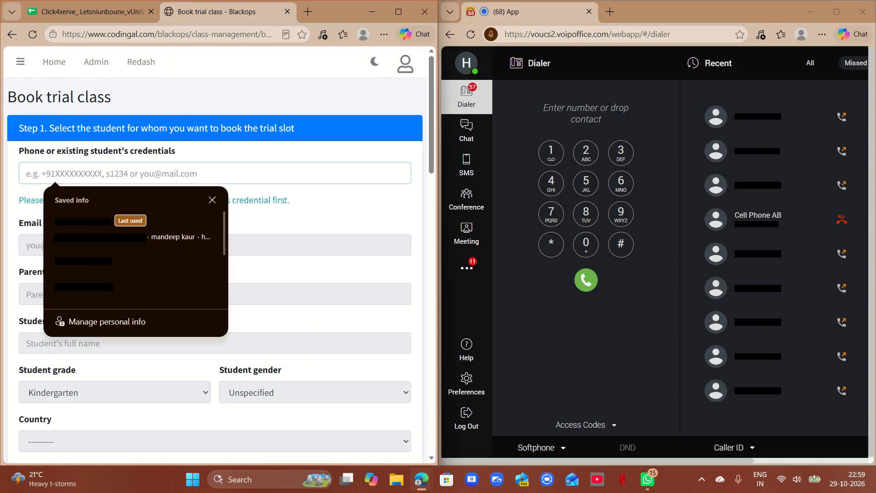
{"action": "type", "text": "+1"}
{"action": "key", "text": "ctrl+v"}
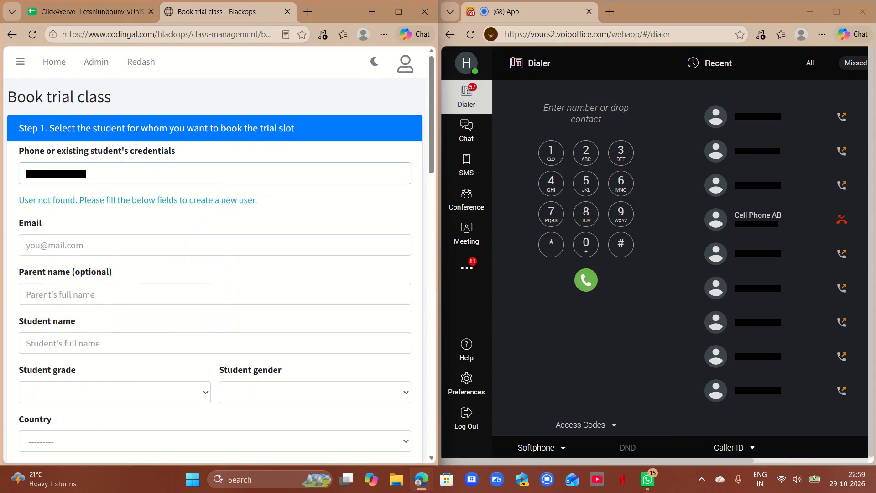
Leave the booking form's email field empty and switch back to row 212 of the Demosheet.
{"action": "left_click", "coordinate": [85, 247]}
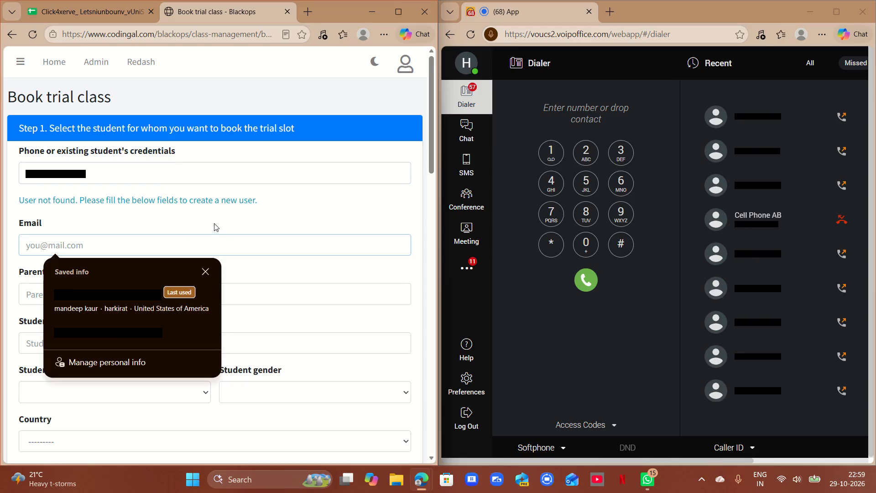
{"action": "left_click", "coordinate": [214, 223]}
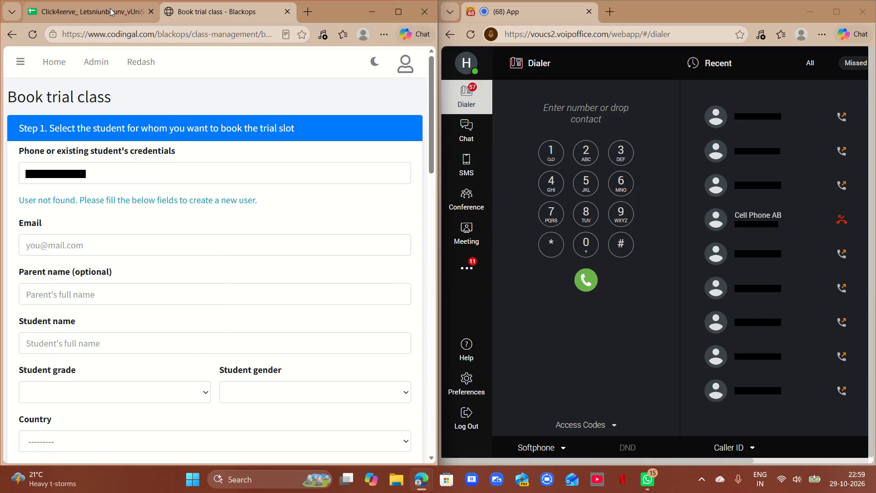
{"action": "left_click", "coordinate": [110, 8]}
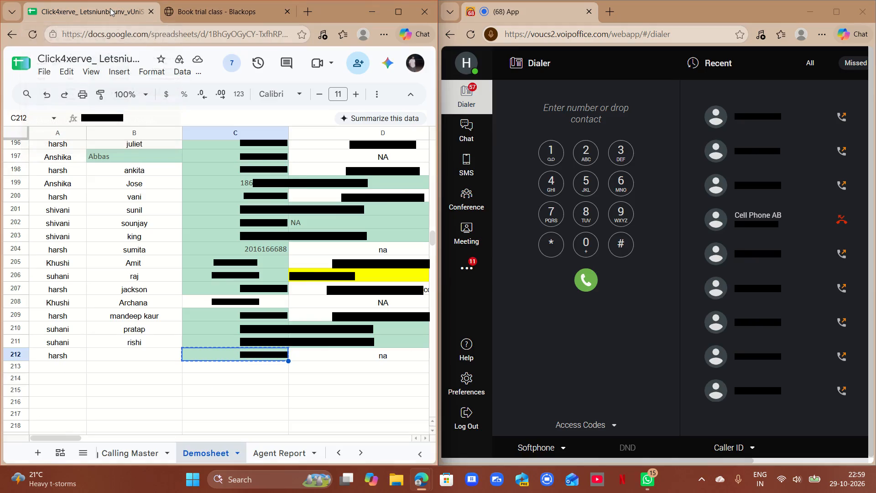